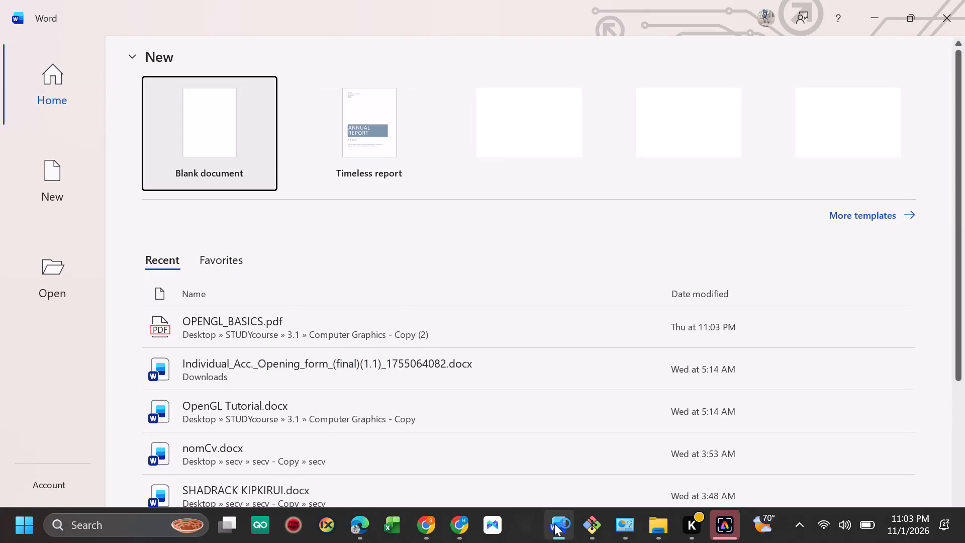
Create a new blank document.
click(228, 105)
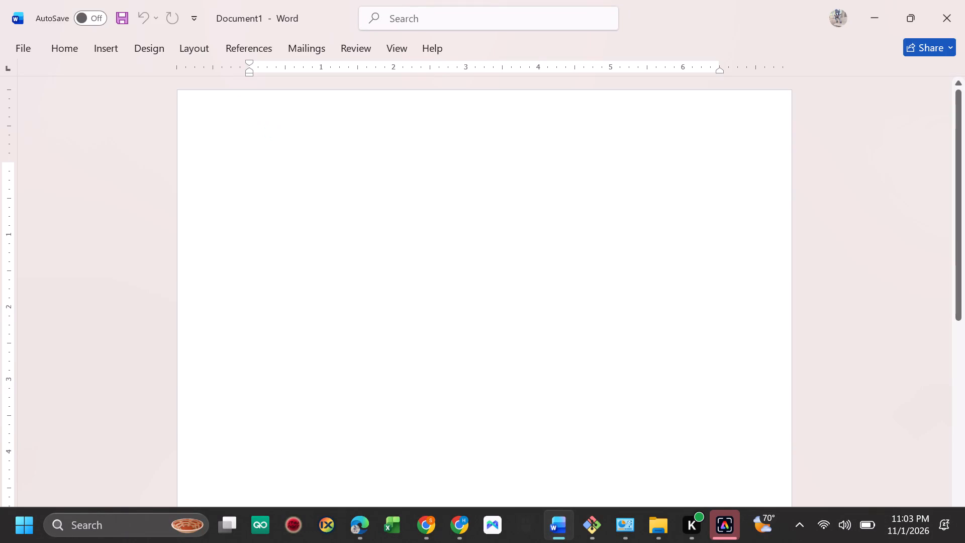
Write the title line "Missions Cordinator's Report" with an empty line below it, dismissing the licence notice.
key(shift+m)
text(issions)
key(space)
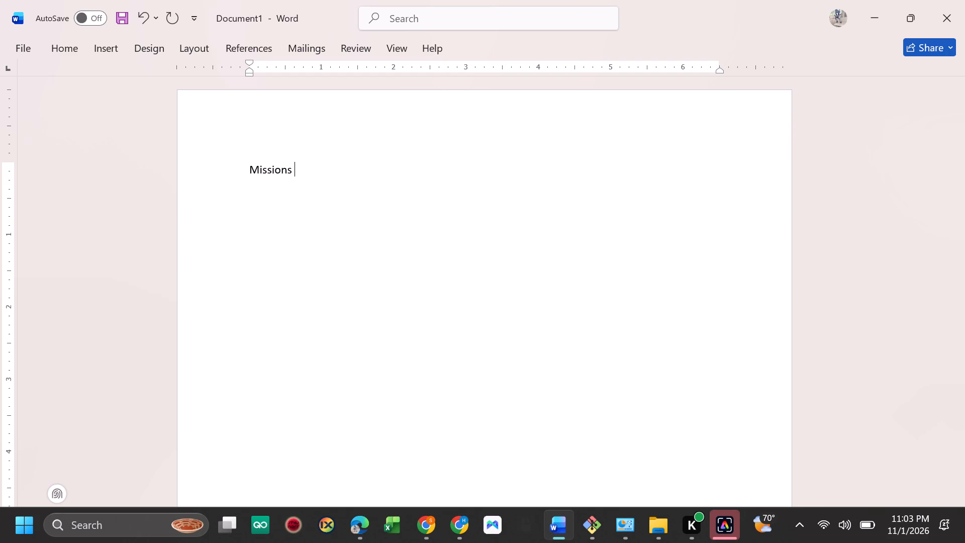
text(Cordinator)
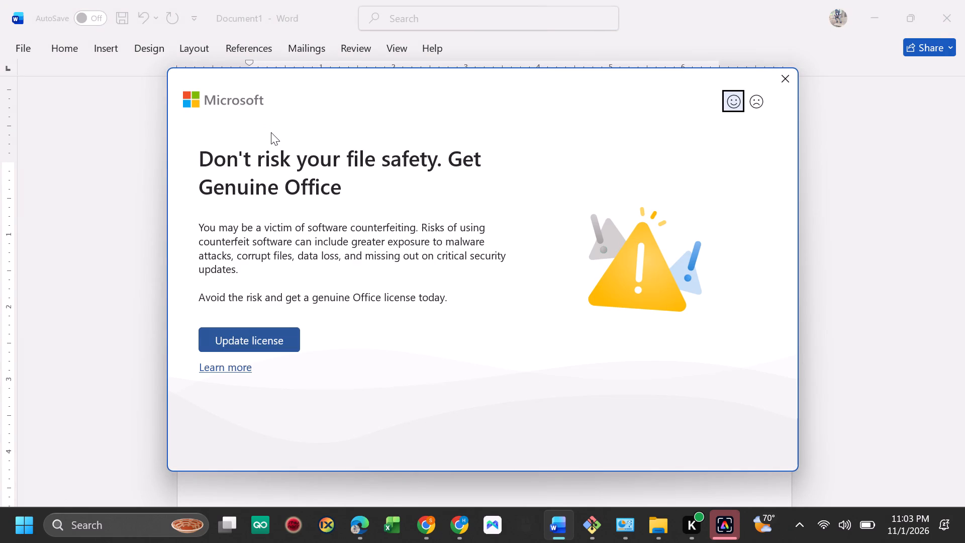
click(775, 84)
key(shift+c)
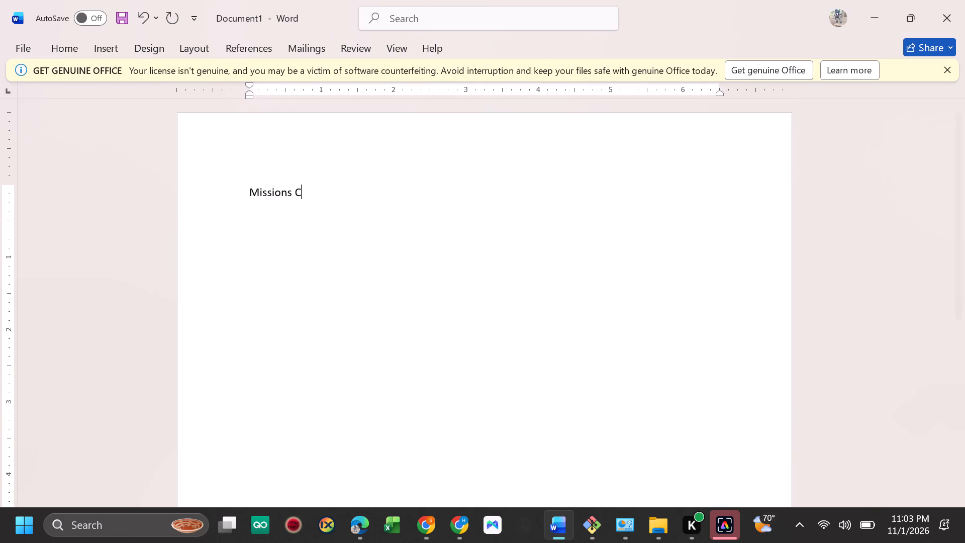
text(or)
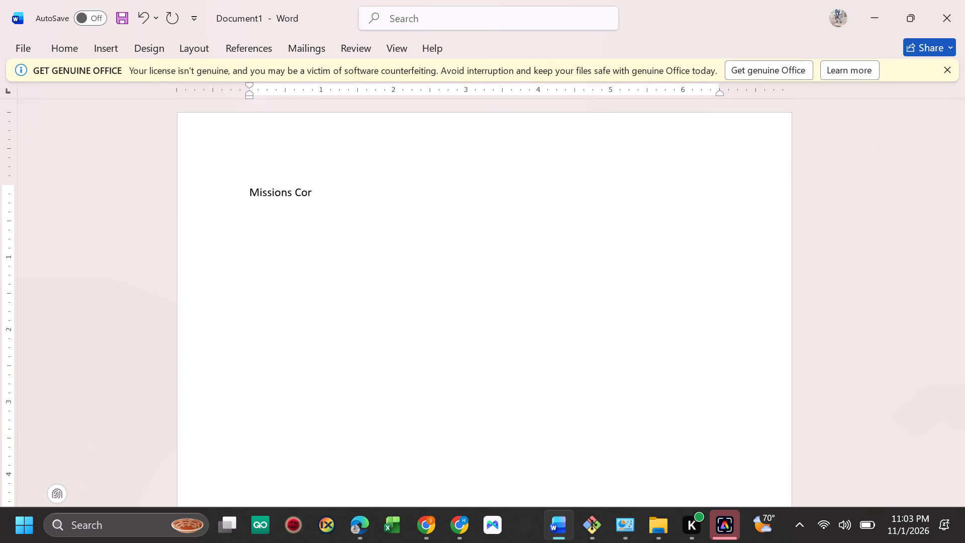
text(dinato)
key(r)
text('s)
key(space)
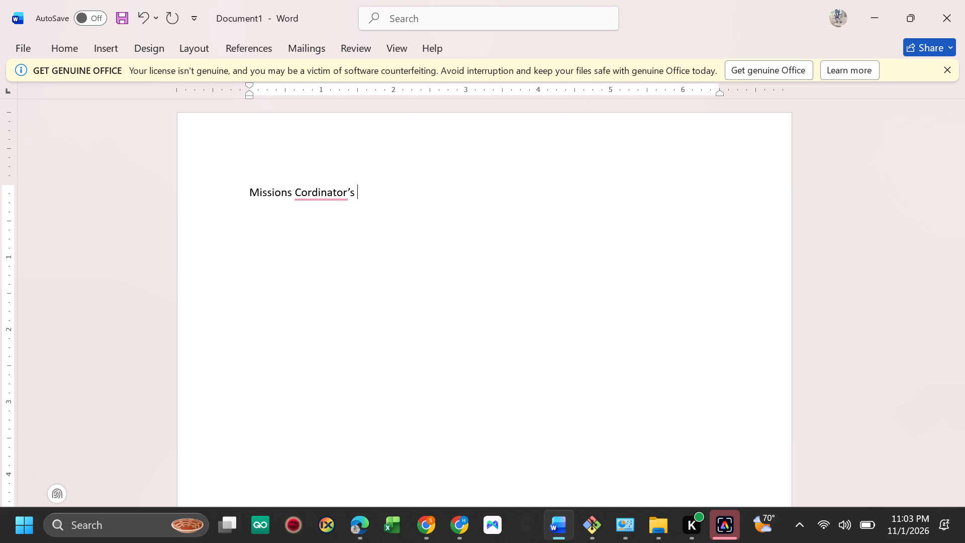
text(Re)
text(port)
key(space)
key(BackSpace)
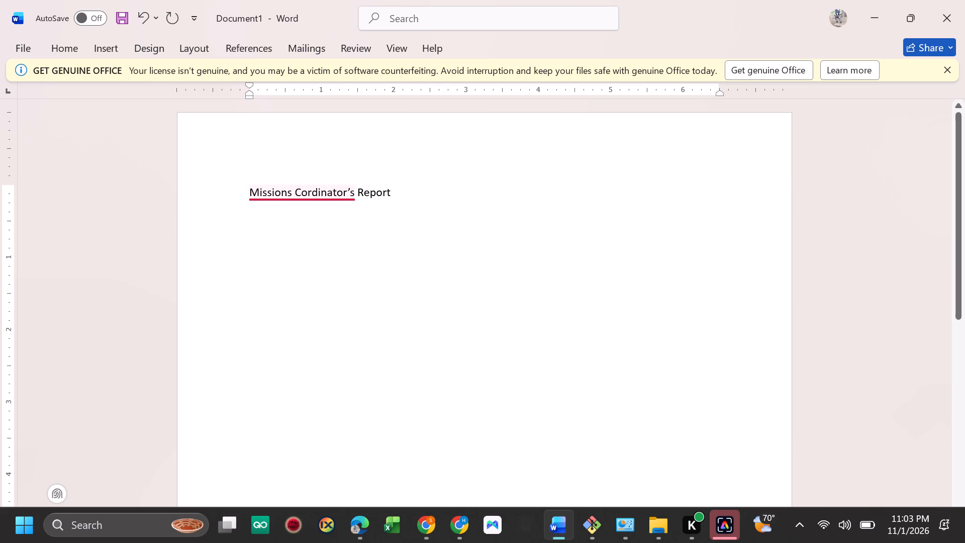
key(Return)
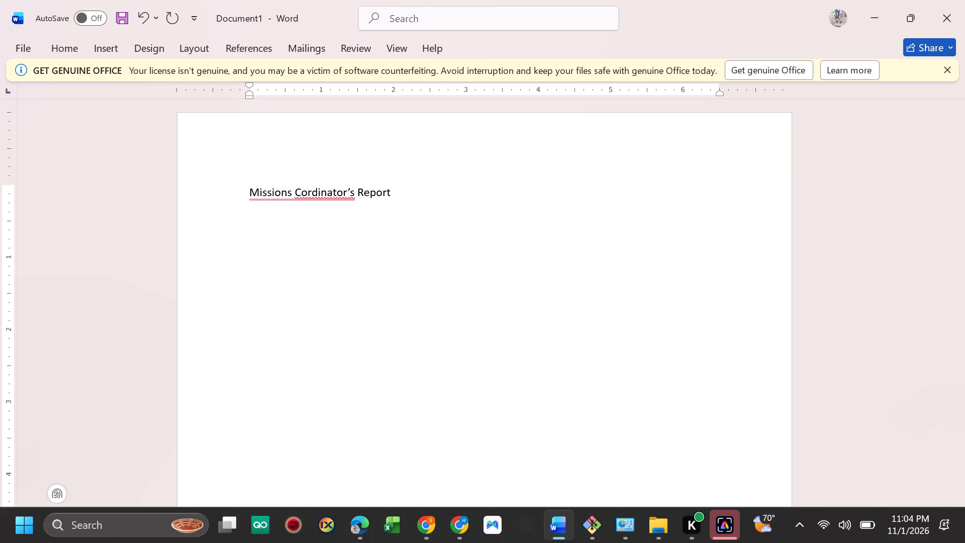
key(Return)
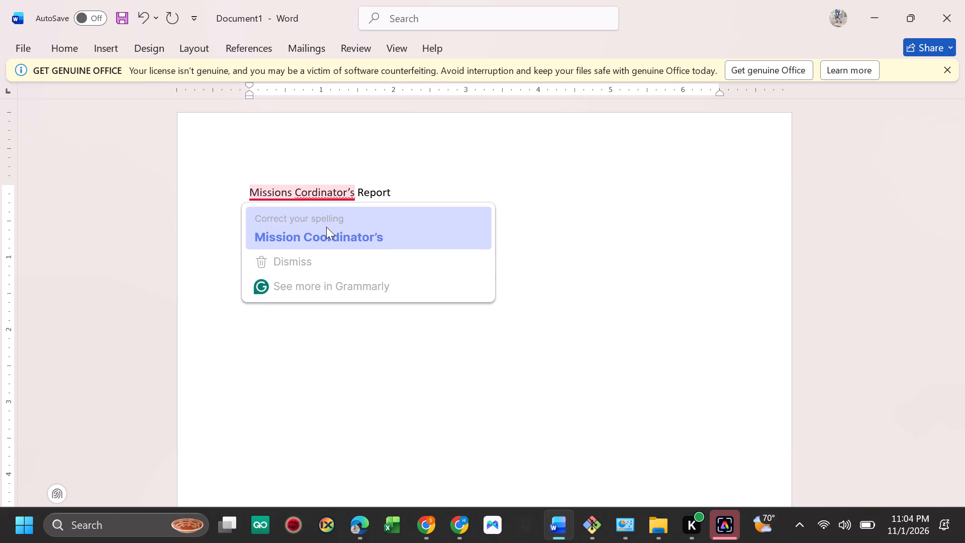
Accept the suggested spelling correction "Mission Coordinator's" in the title.
click(326, 227)
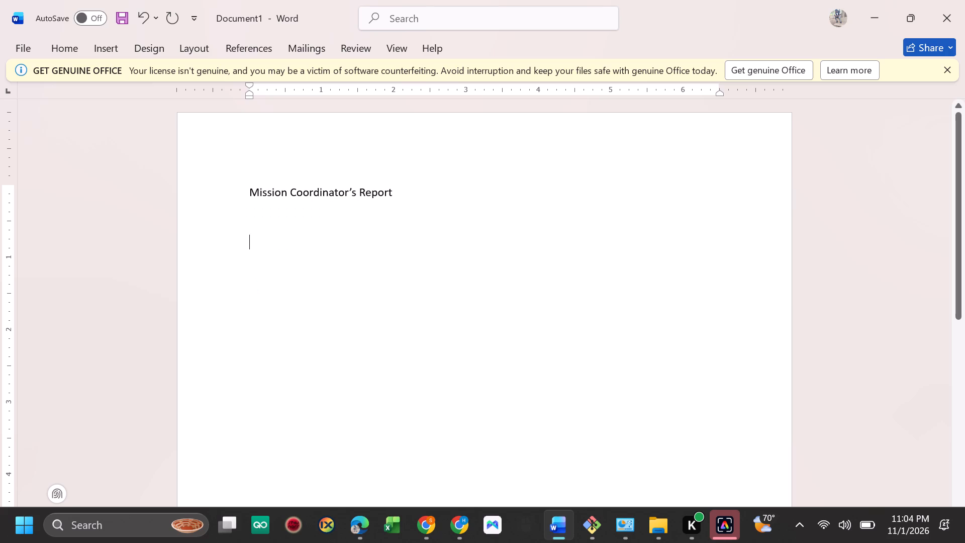
Format the title "Mission Coordinator's Report" as bold at font size 16.
drag(395, 190, 242, 196)
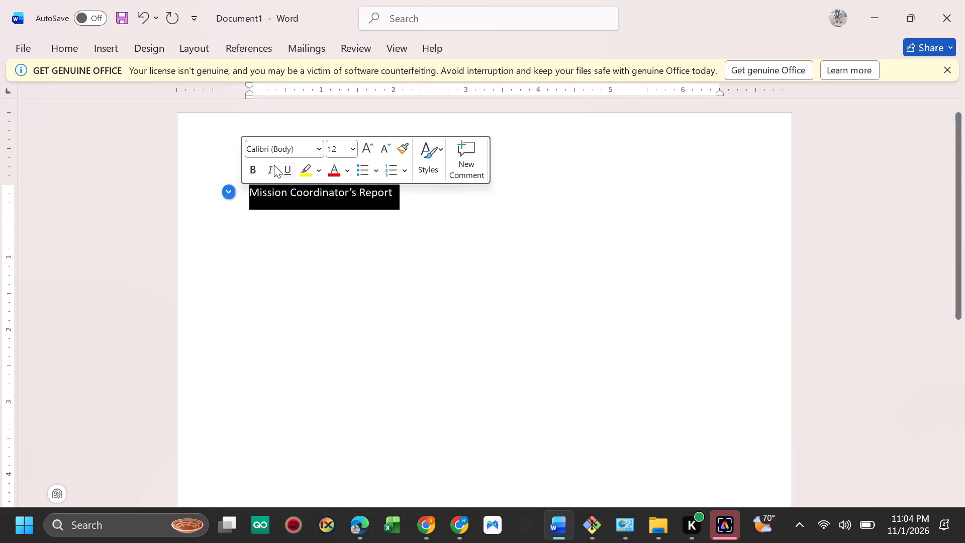
click(256, 164)
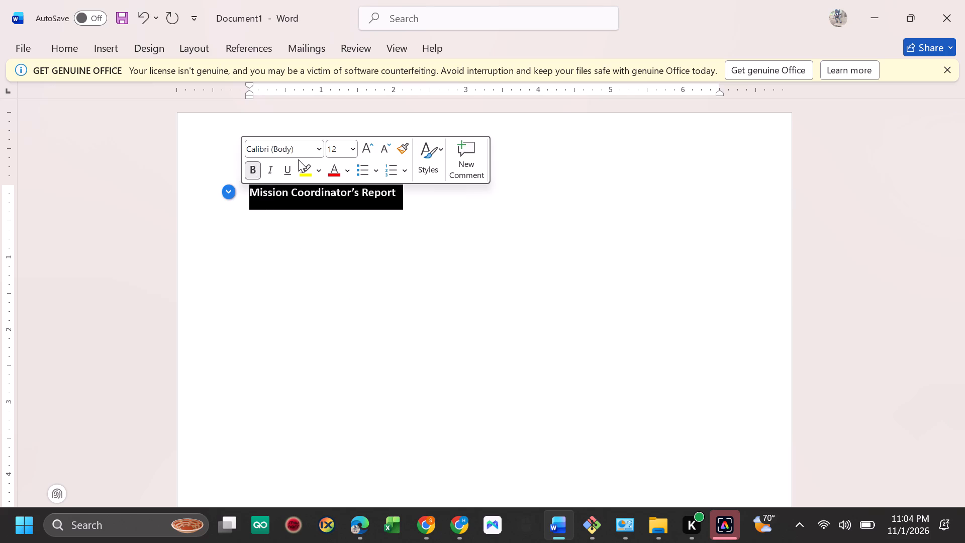
click(358, 153)
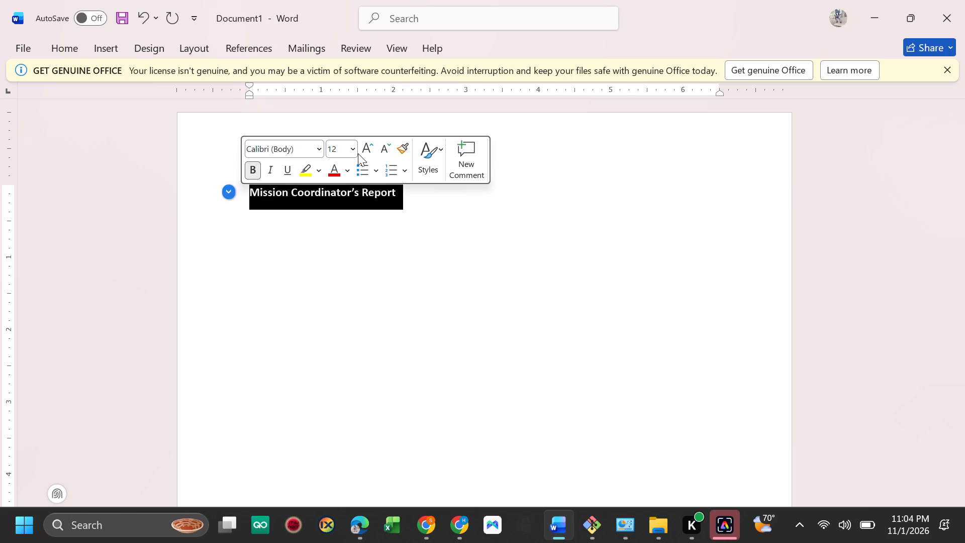
click(351, 152)
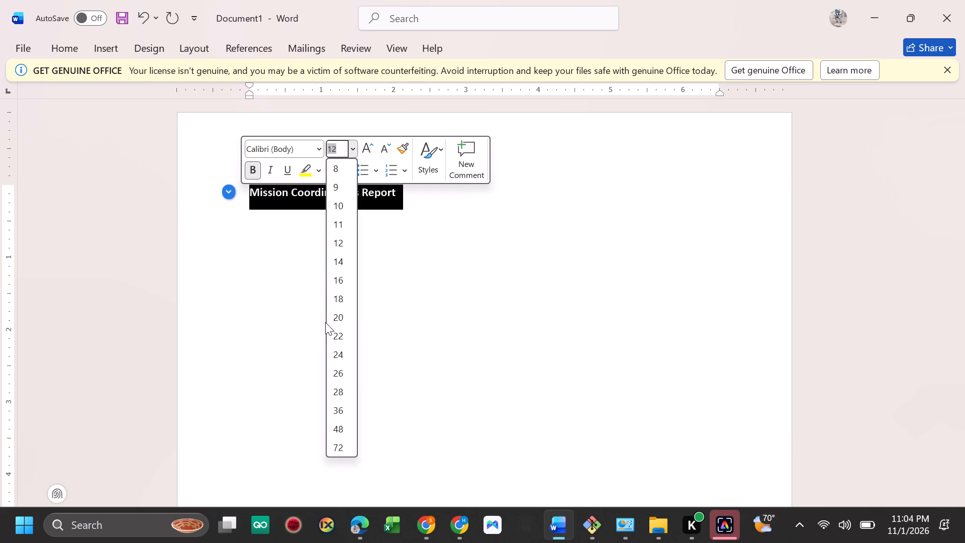
click(348, 284)
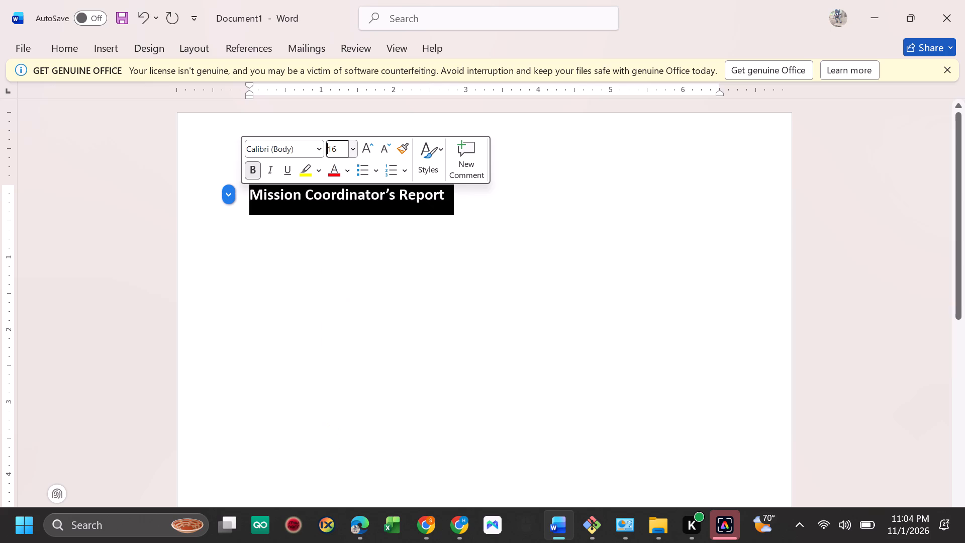
Add the label "Intro:" below the title, followed by a line break.
click(357, 248)
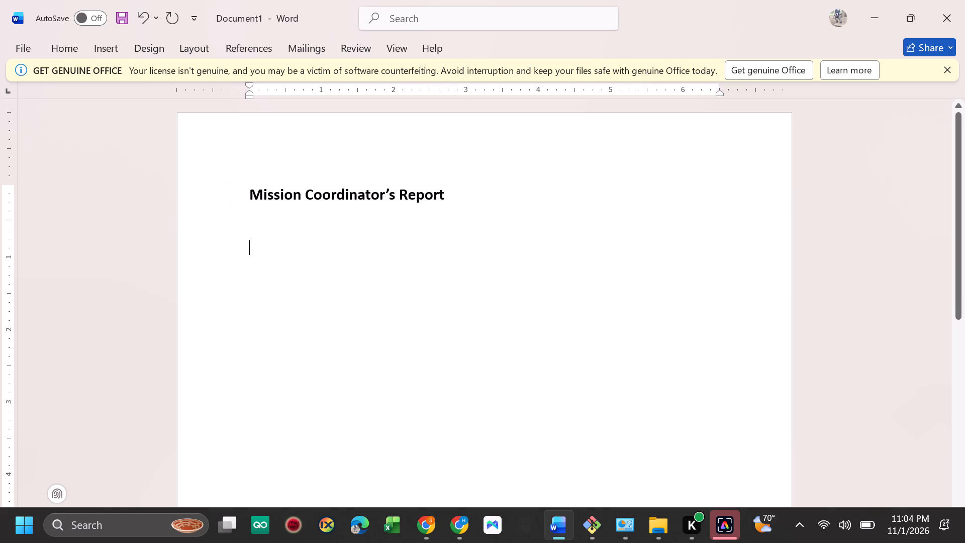
text(In)
text(tro)
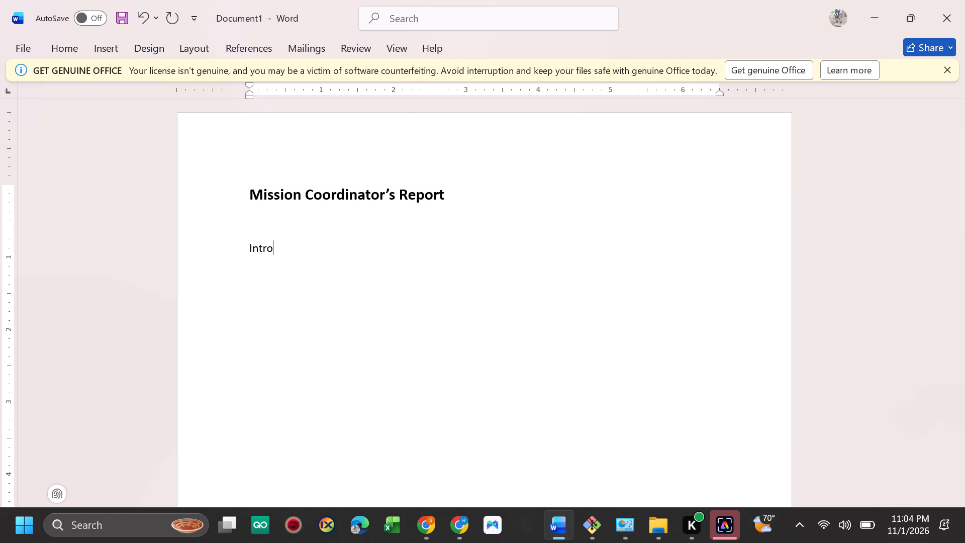
key(shift+colon)
key(shift+Return)
Write "The role is to plan missions (Inreach and Outreach)" on the line under "Intro:".
text(The)
key(space)
text(role)
key(space)
text(is to pla)
key(n)
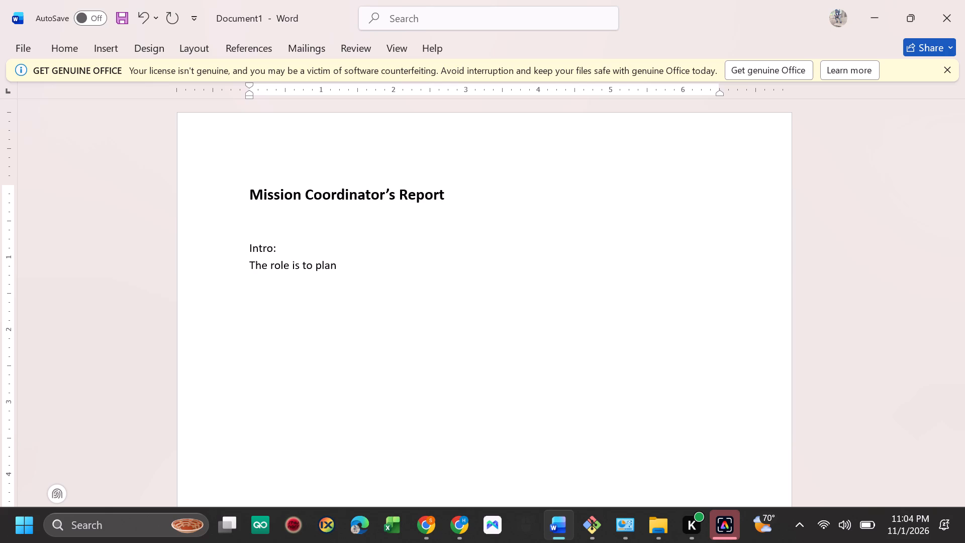
key(space)
text(misssions)
key(space)
key(shift+parenleft)
text(Inreach adn)
key(BackSpace)
key(BackSpace)
text(nd)
key(space)
text(Outreach)
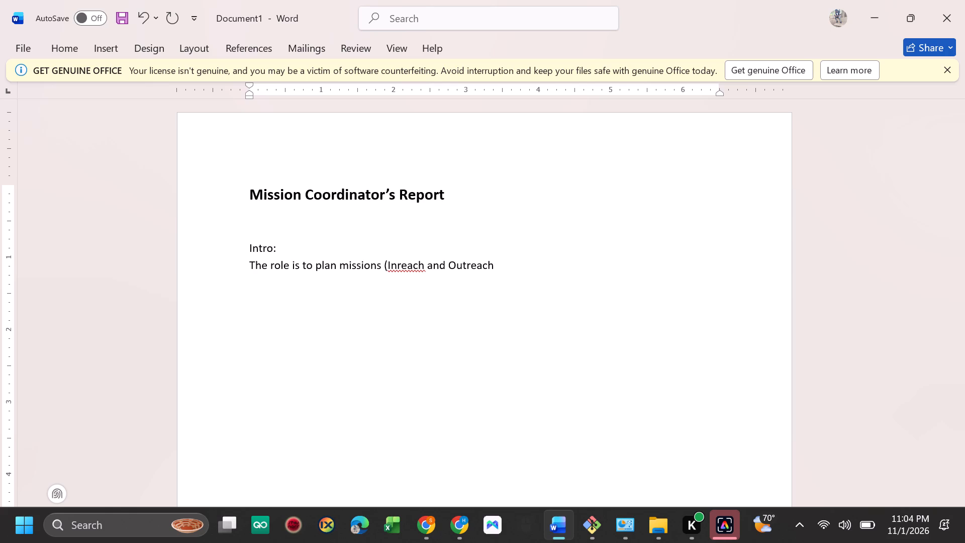
key(shift+parenright)
Insert a space between the opening parenthesis and "Inreach" in the intro sentence.
key(Left)
key(Left)
key(Left)
key(Left)
key(Left)
key(Left)
key(Left)
key(Left)
key(Left)
key(Left)
key(Left)
key(Left)
key(Left)
key(Left)
key(Left)
key(Left)
key(Left)
key(Left)
key(Left)
key(Left)
key(Right)
key(space)
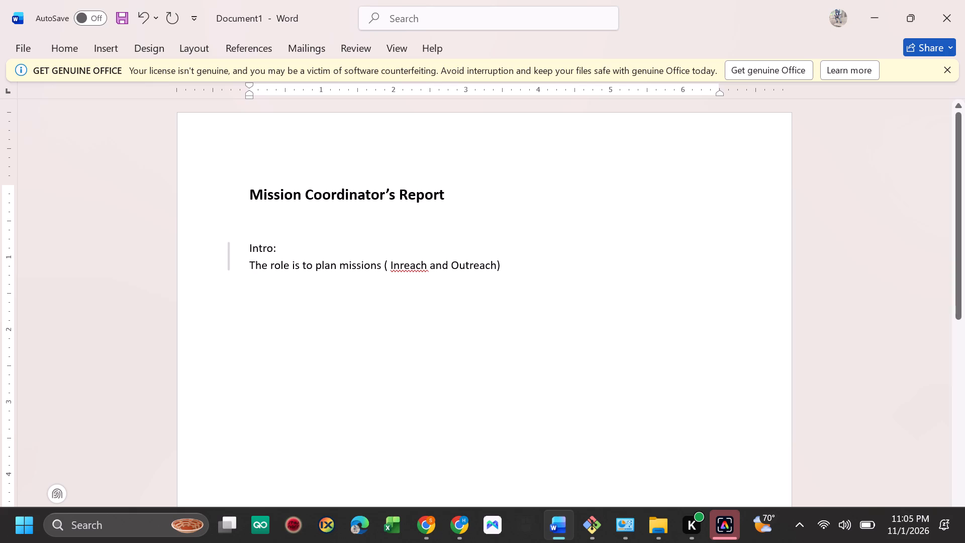
Extend the intro sentence after the closing parenthesis with ", mobilise members and coordinate the running of".
click(525, 264)
text(,)
key(space)
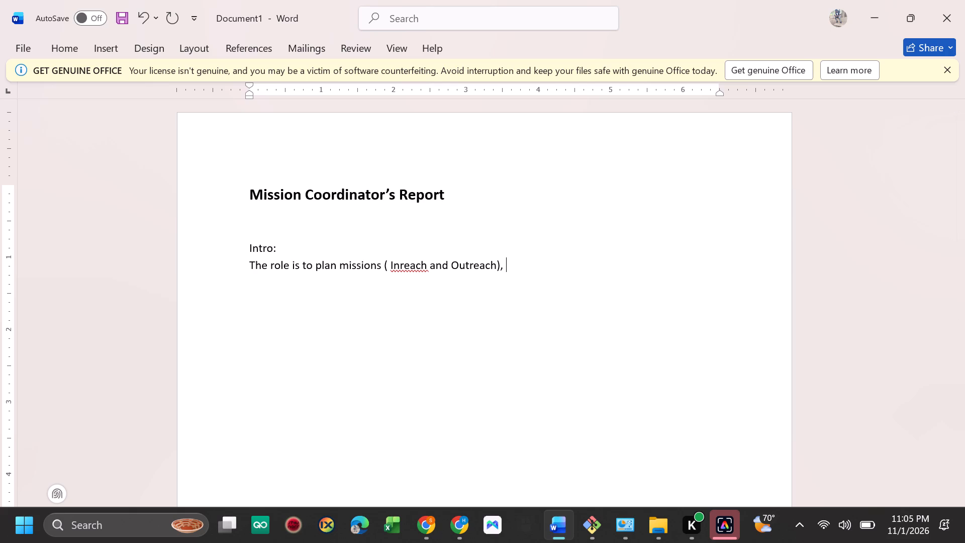
key(c)
key(BackSpace)
key(BackSpace)
key(BackSpace)
text(, mobilis)
text(e)
key(space)
text(members adn)
key(BackSpace)
key(BackSpace)
text(nd co)
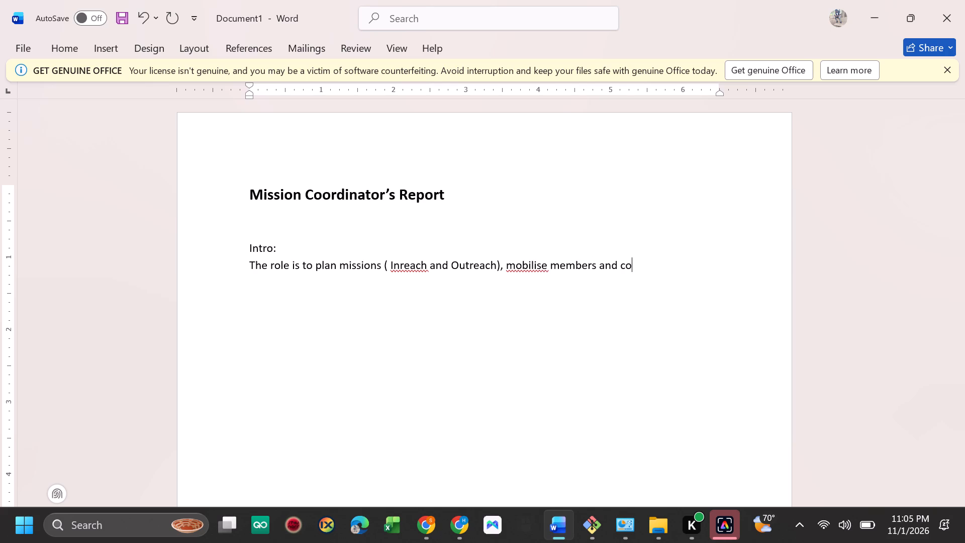
text(ordinate the runni)
key(n)
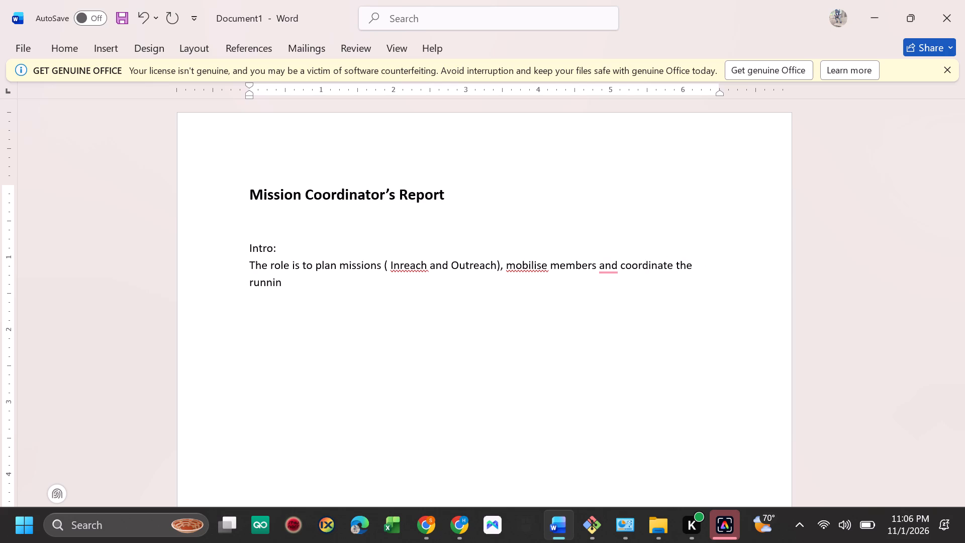
key(g)
key(space)
text(of)
key(space)
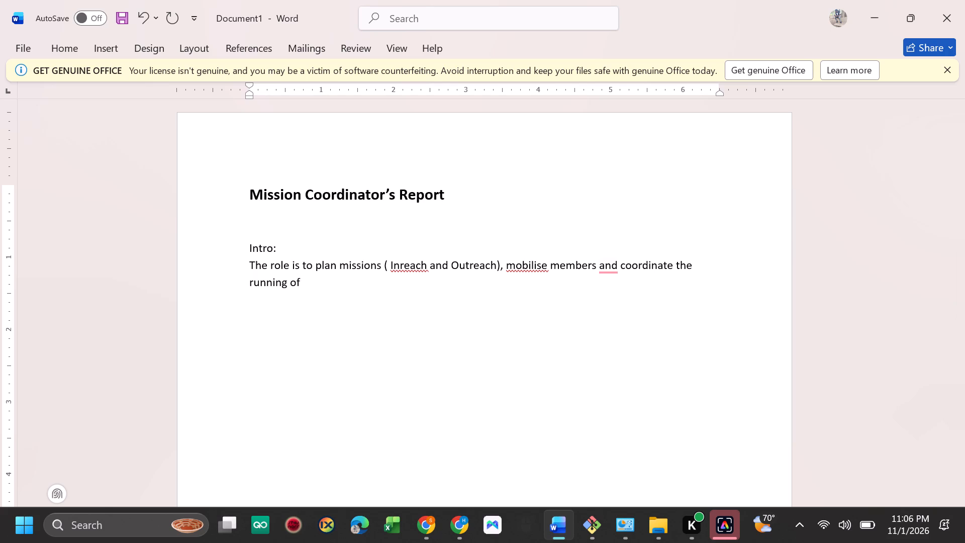
Cut "missions ( Inreach and Outreach)" out of the intro sentence, keeping the word "coordinate" intact.
drag(340, 269, 436, 264)
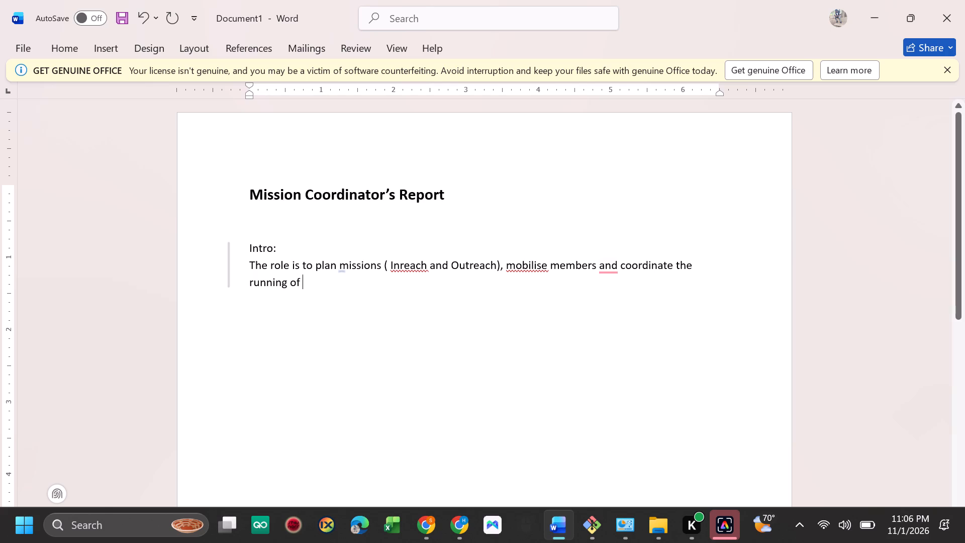
drag(436, 264, 498, 267)
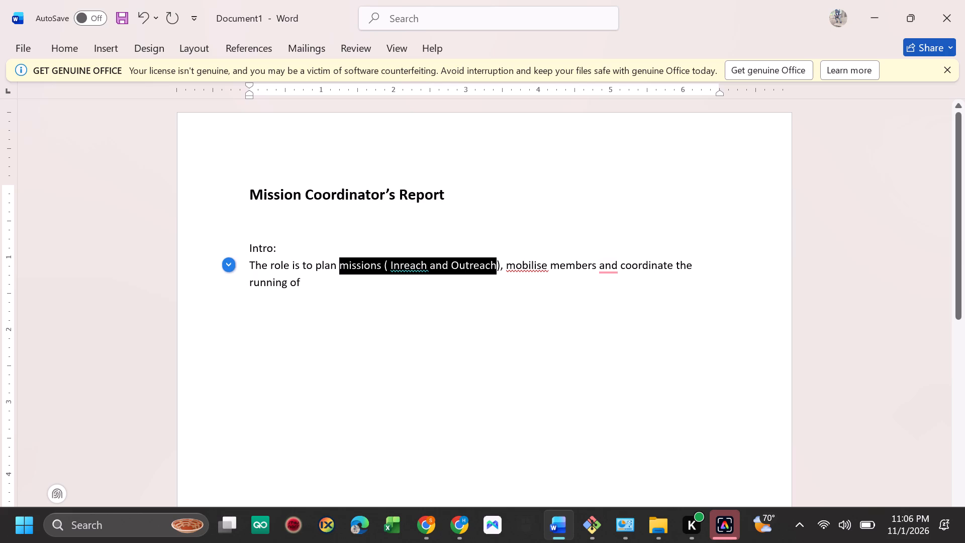
drag(498, 267, 499, 267)
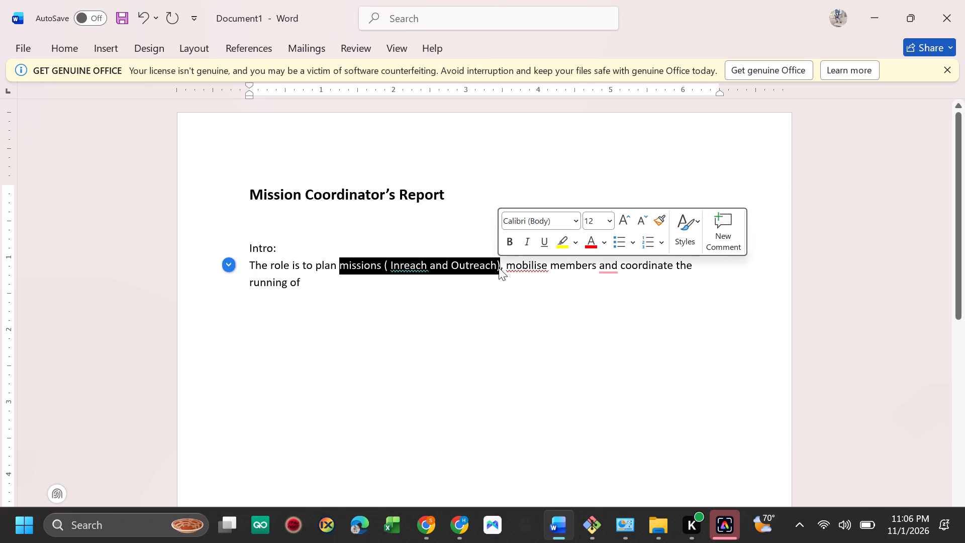
key(ctrl+x)
click(499, 267)
key(BackSpace)
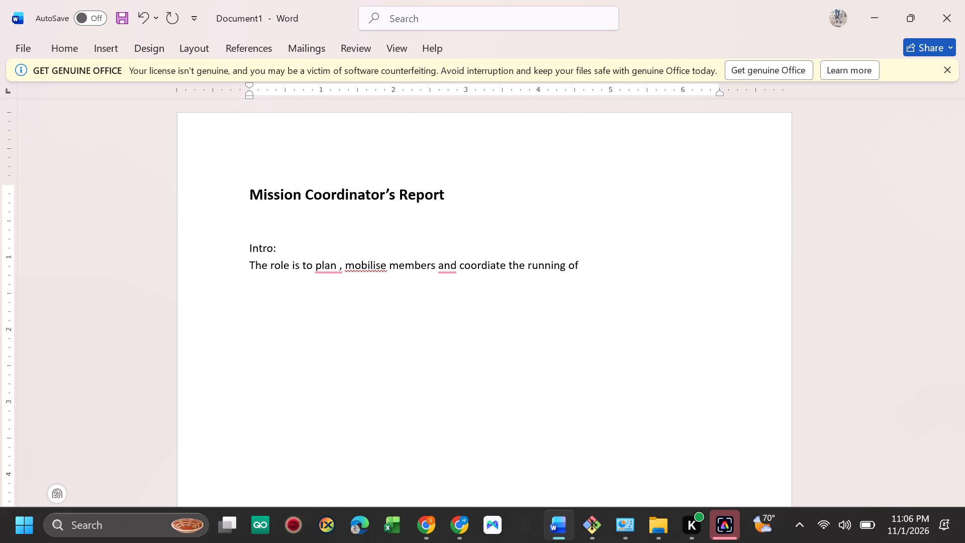
key(n)
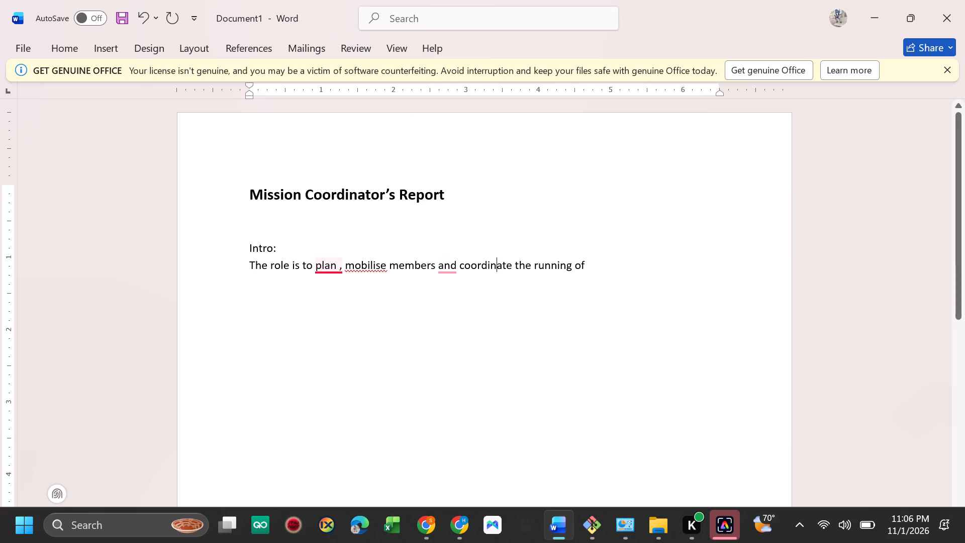
Correct the intro sentence's punctuation by removing the space after "plan" and adding a comma after "members".
click(335, 264)
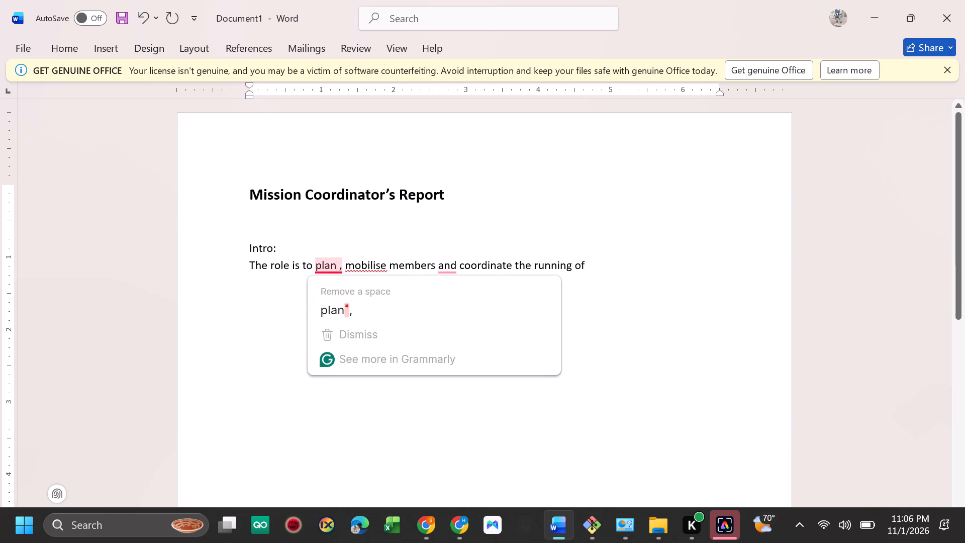
key(Delete)
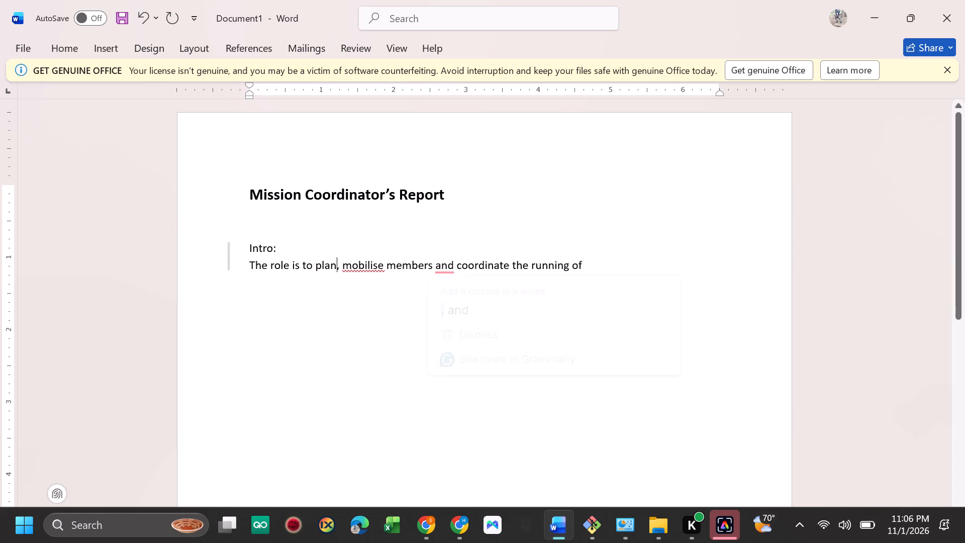
click(430, 265)
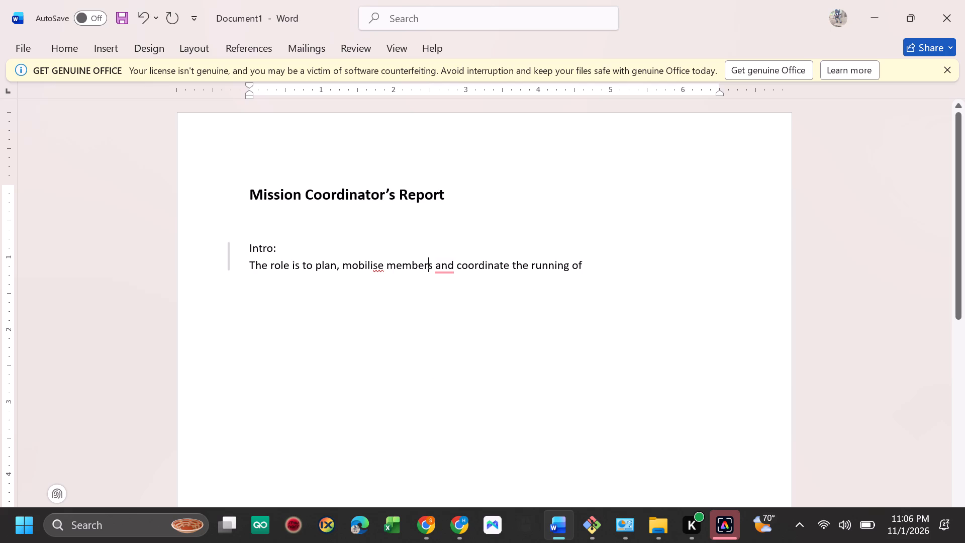
click(434, 265)
key(comma)
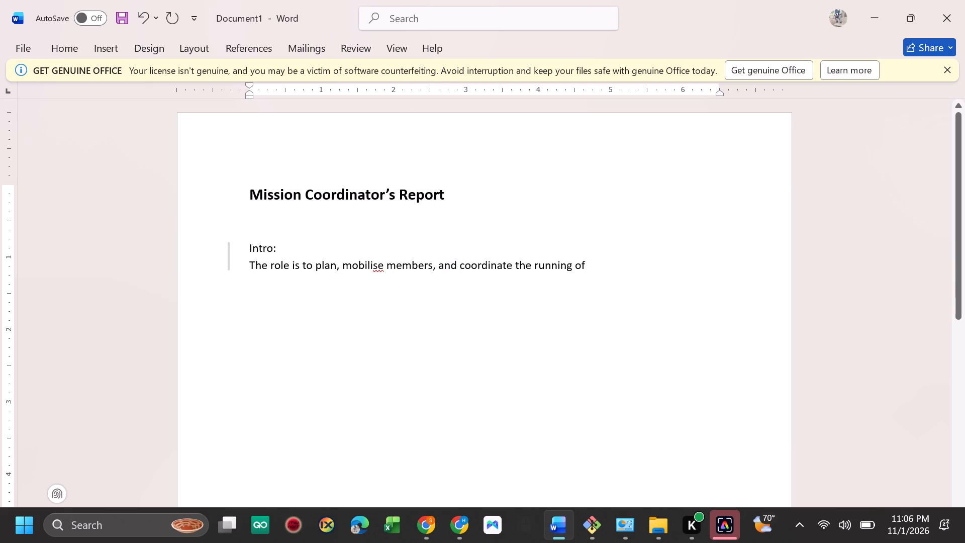
Paste the cut phrase "missions ( Inreach and Outreach)" at the end of the intro sentence, after "running of".
click(600, 266)
key(ctrl+v)
ctrl+click(600, 266)
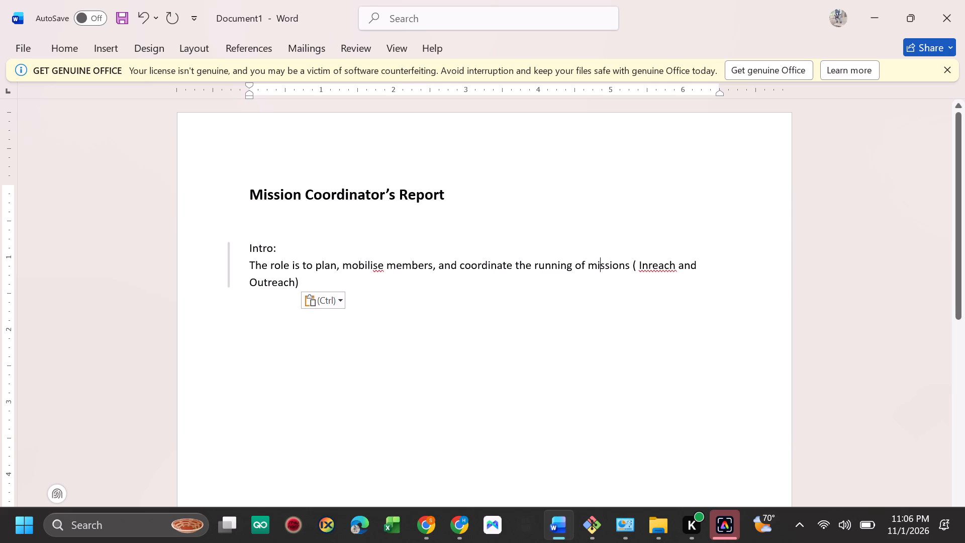
Add the label "Gratitude" as a new paragraph below the intro sentence, followed by a new paragraph.
click(256, 322)
click(270, 316)
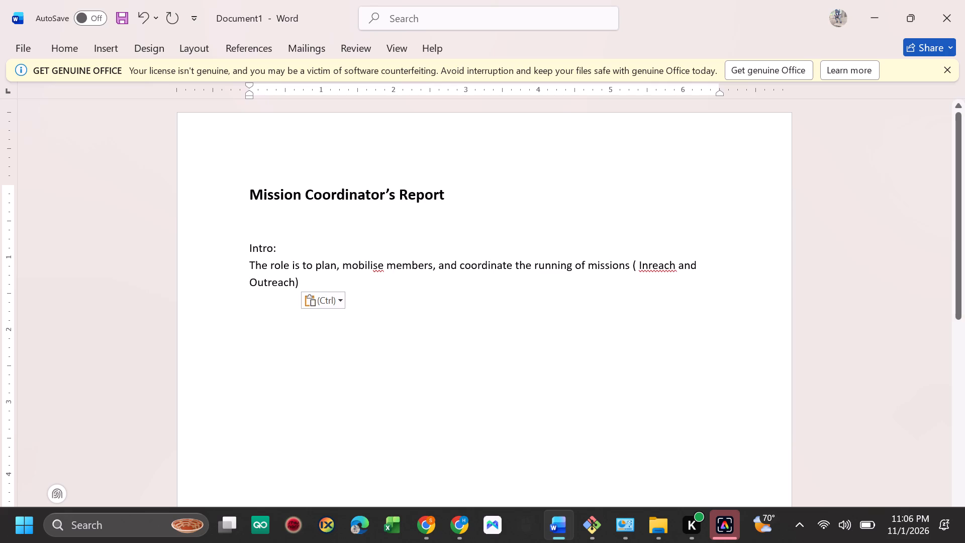
click(312, 275)
key(Return)
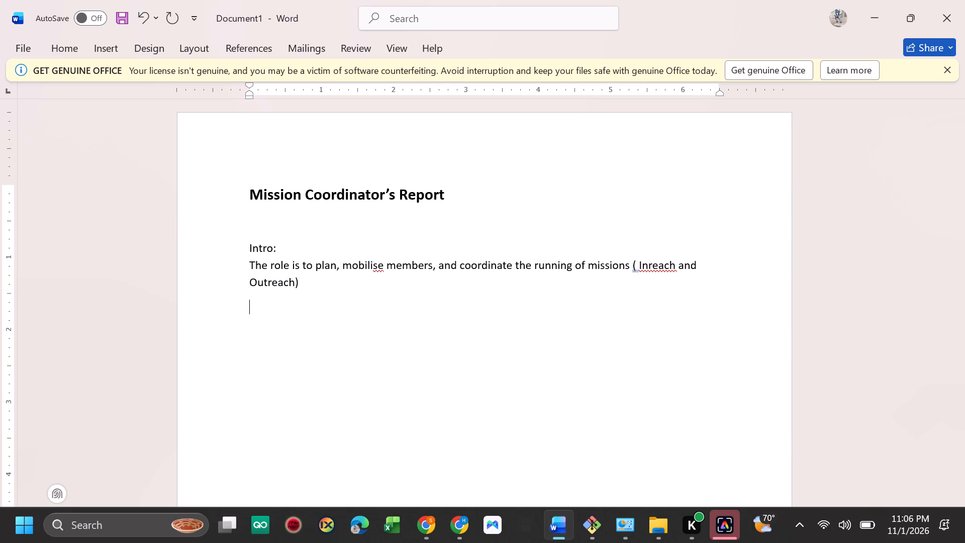
text(Gr)
text(atitude)
key(Return)
Write the first Gratitude sentence under the label: "I'm grateful to God for calling, justifying and glorifying me to this position.".
text(I'm)
key(space)
text(grateful to Go)
text(d b)
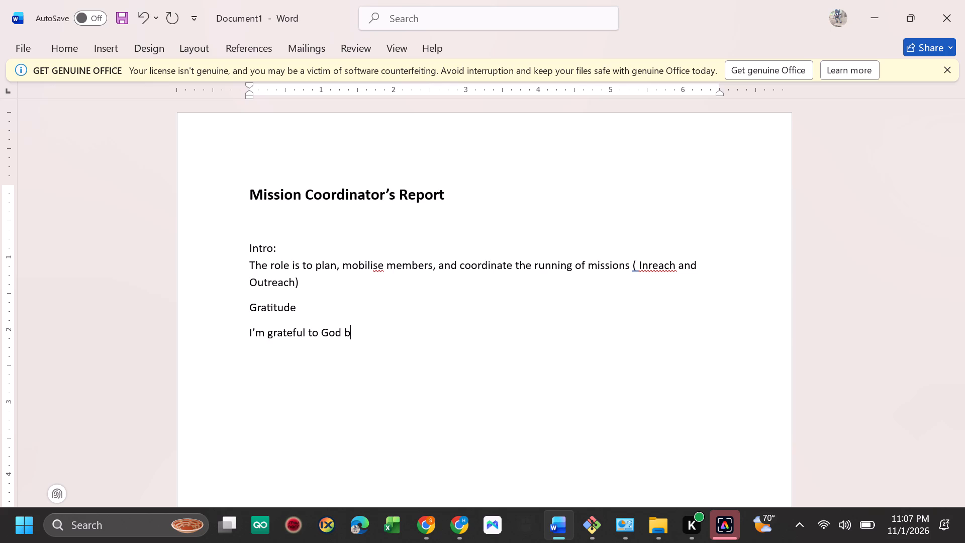
key(BackSpace)
text(fo)
text(r)
key(space)
text(calling)
text(,)
key(space)
text(justi)
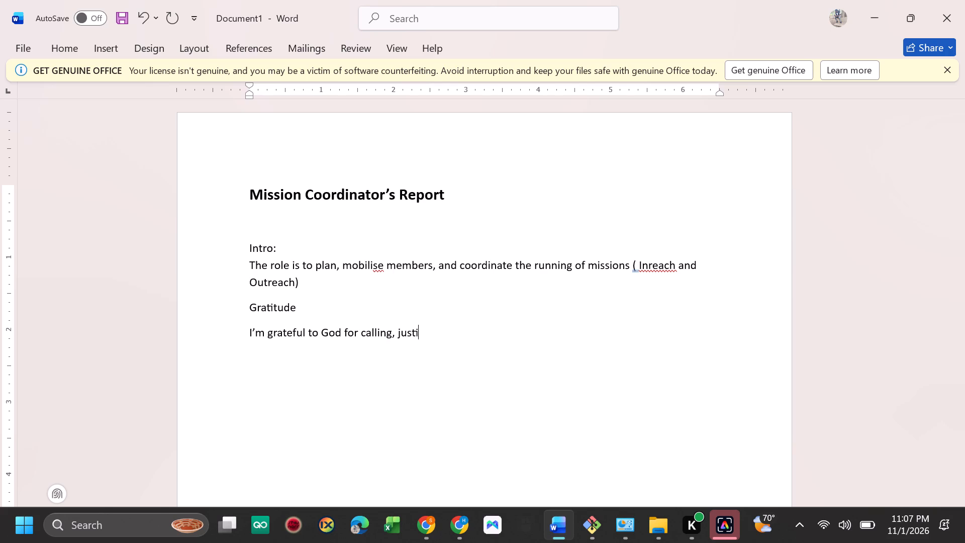
text(fying andn)
key(BackSpace)
key(space)
text(glorigy)
key(BackSpace)
key(BackSpace)
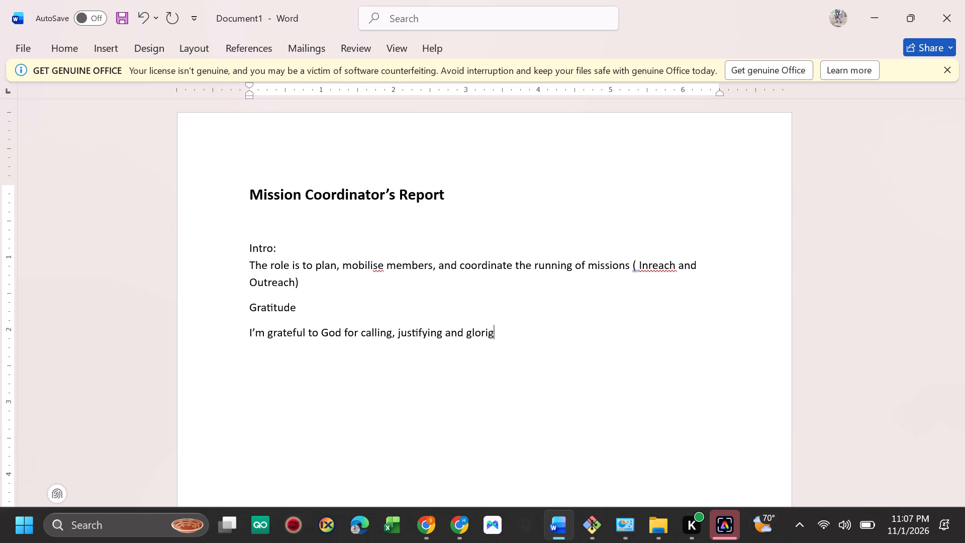
text(fying me to this positii)
key(BackSpace)
text(on)
text(.)
key(space)
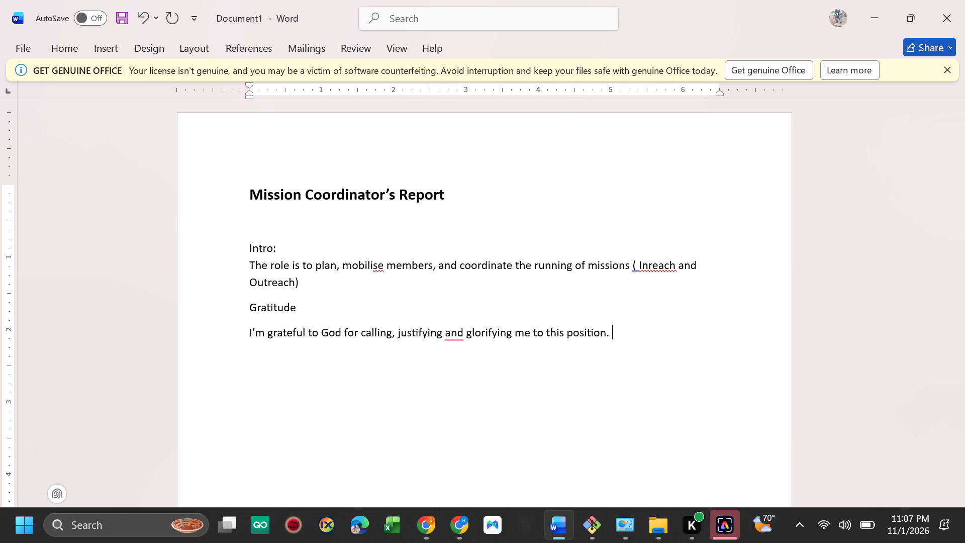
Continue the Gratitude paragraph with the sentence "I see where I came from and I'm humbled.".
text(I see)
key(space)
text(where)
key(space)
text(I)
key(space)
text(came from and I'm)
key(space)
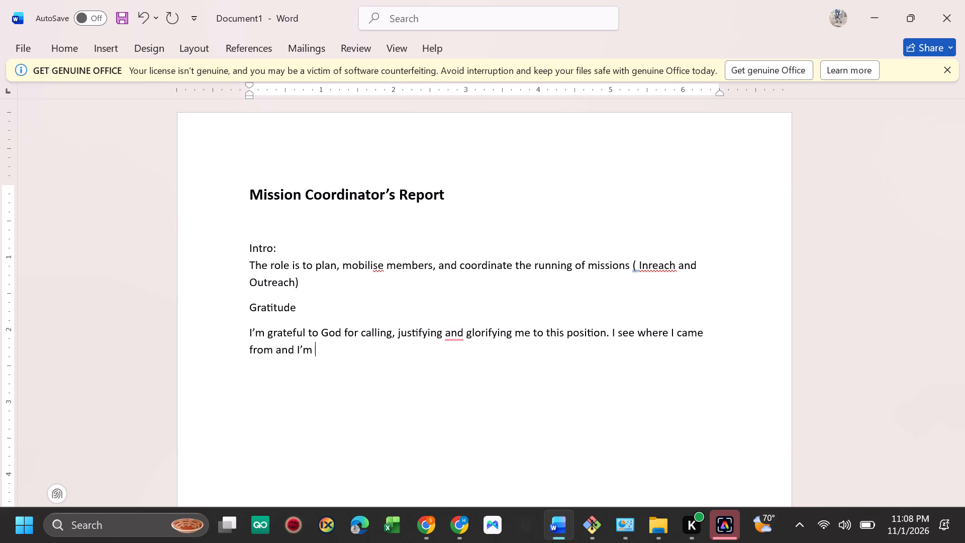
text(hy)
key(BackSpace)
text(umbled)
text(.)
key(space)
Add the sentence "All I've done, all glory to Him." to the end of the Gratitude paragraph.
key(a)
key(equal)
key(BackSpace)
key(BackSpace)
key(shift+a)
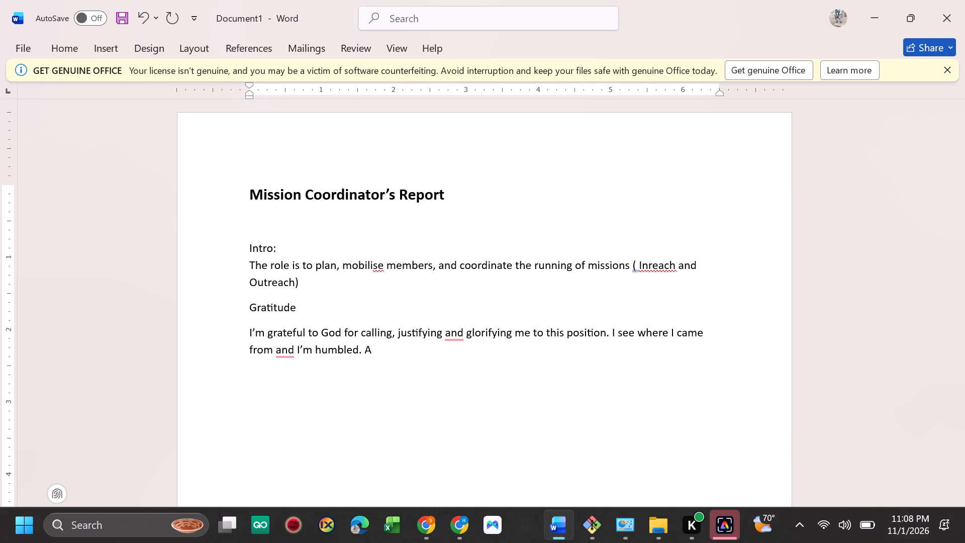
text(ll)
key(space)
text(I've)
key(space)
text(done)
key(space)
key(BackSpace)
text(,)
key(space)
text(all)
key(space)
key(g)
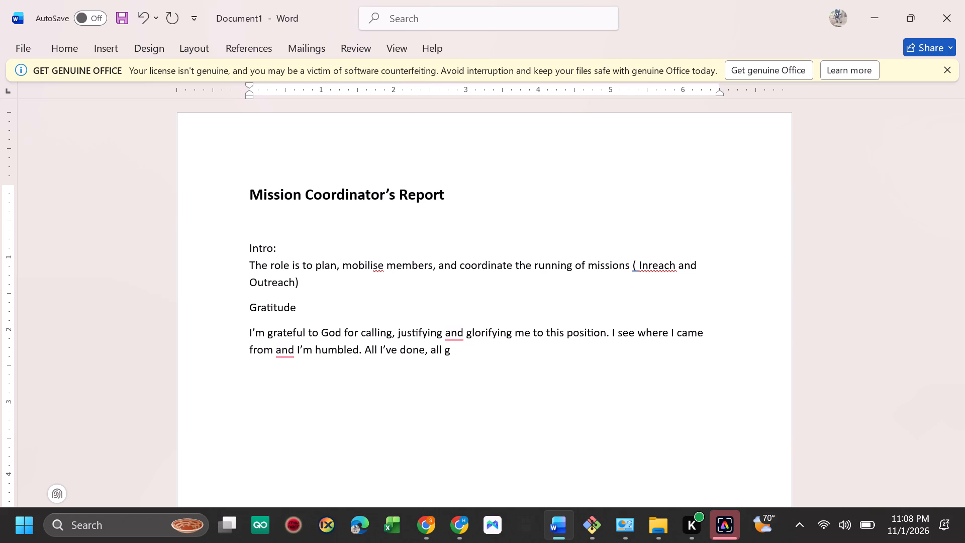
text(lory to)
key(space)
text(Him)
key(period)
Insert a line break after "Him." and begin the new line of the Gratitude paragraph with "I".
key(shift+Return)
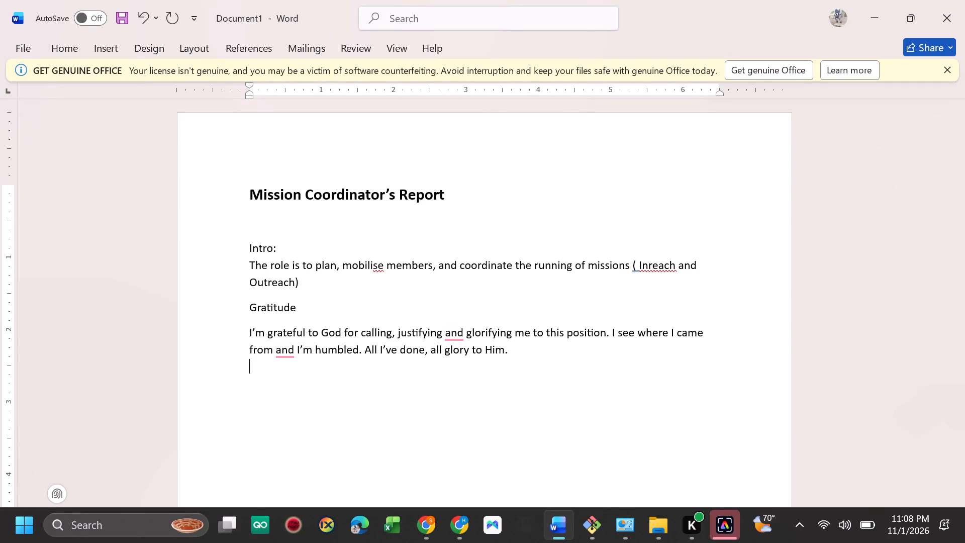
text(I)
key(space)
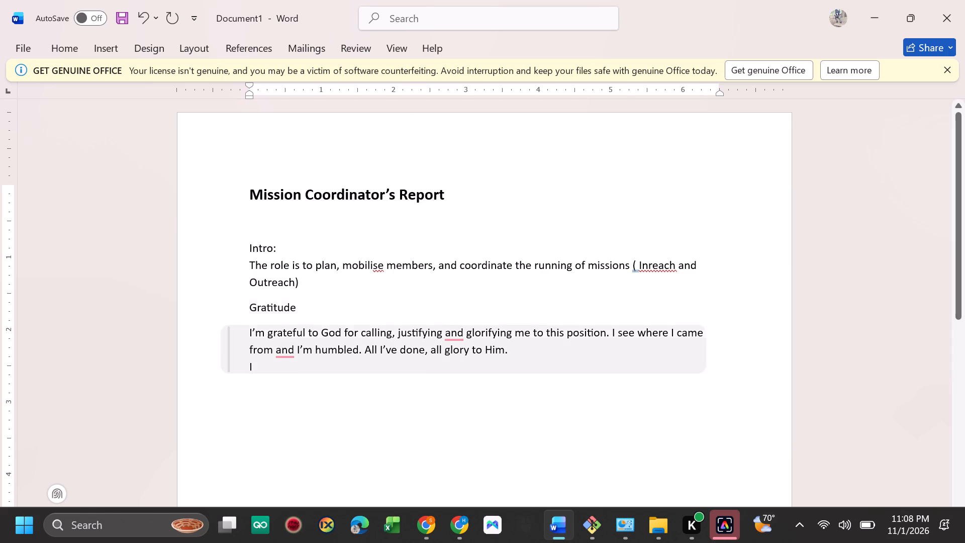
Add commas after "from" and "justifying" in the Gratitude paragraph, then return to the end of the line beginning with "I".
click(272, 351)
click(272, 351)
key(comma)
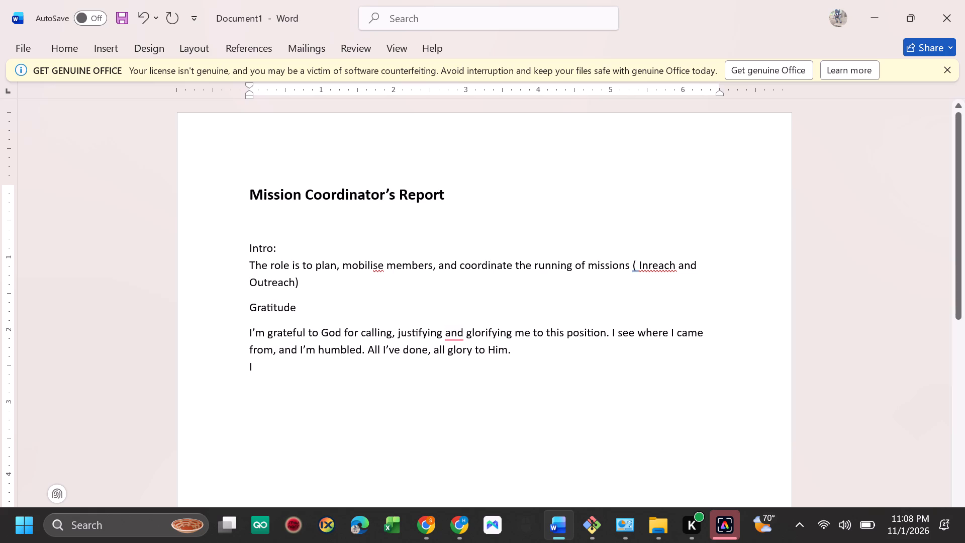
click(297, 375)
click(443, 336)
key(comma)
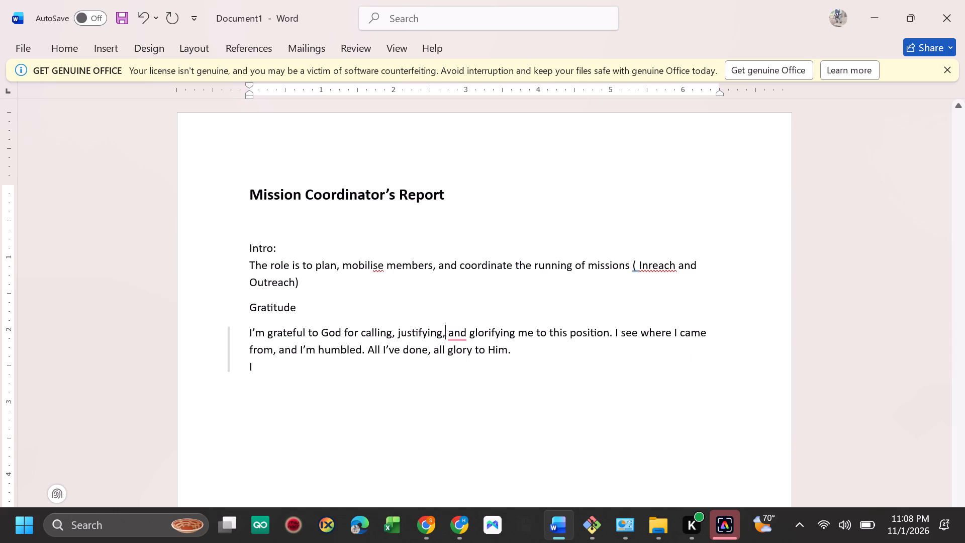
click(282, 367)
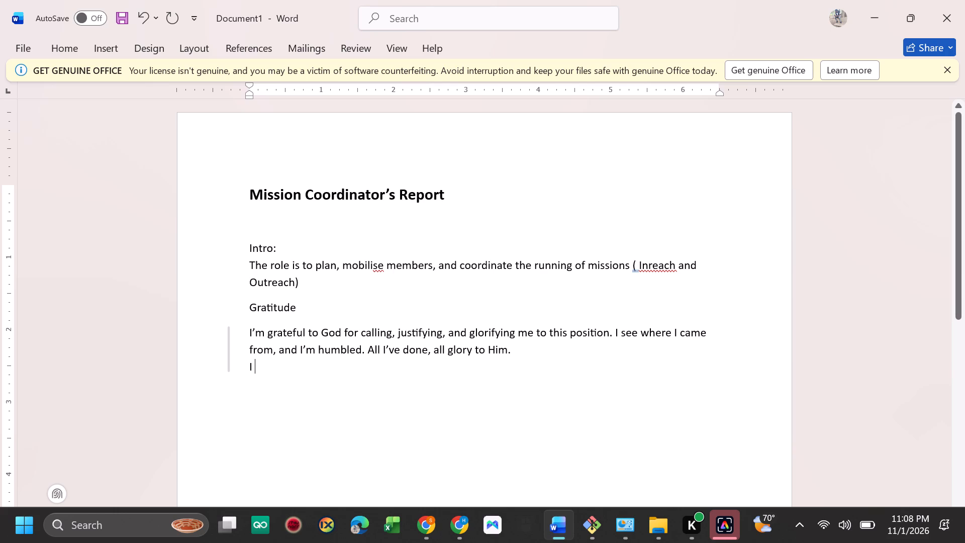
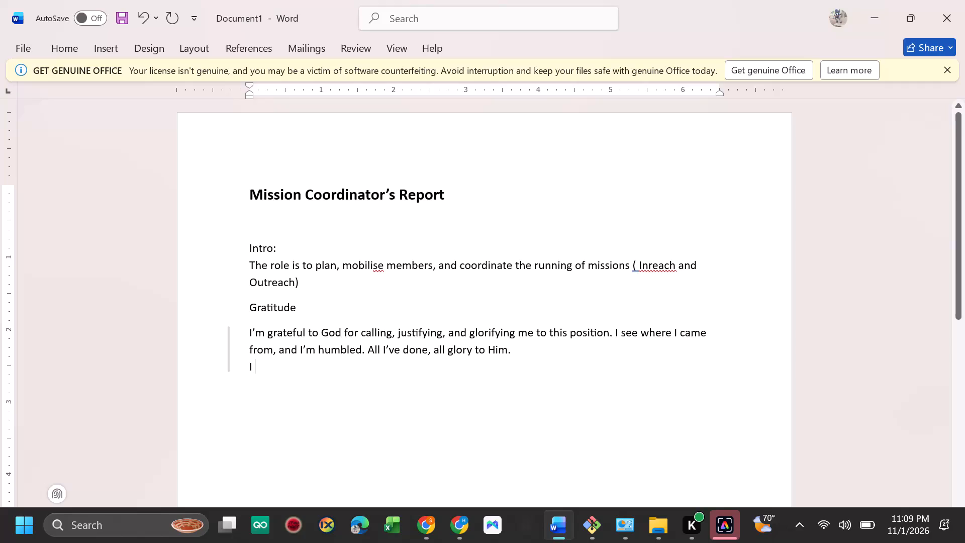
Continue the last line of the Gratitude paragraph after "I" with "acknowledge my subcommittee".
text(ackm)
key(BackSpace)
text(nol)
key(e)
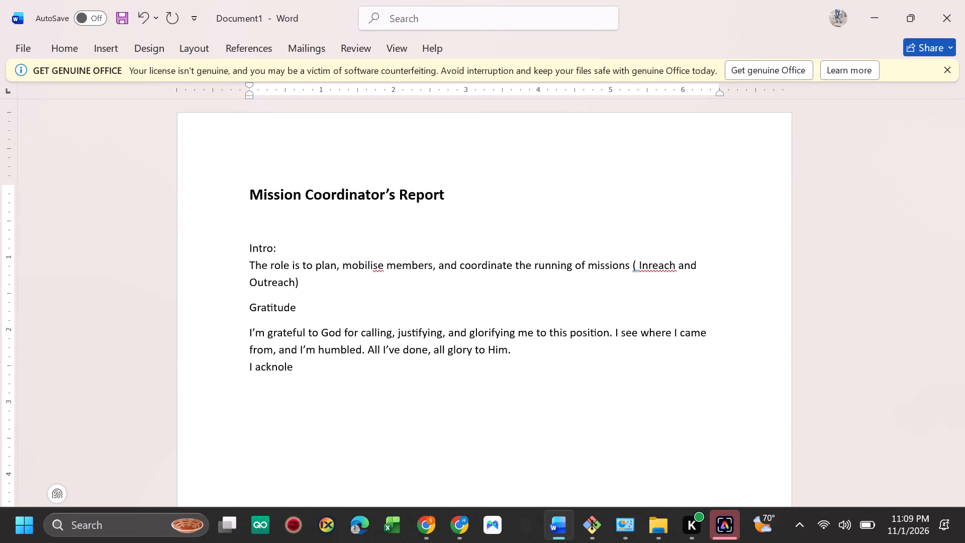
text(dge)
key(space)
text(my subcommitte)
key(space)
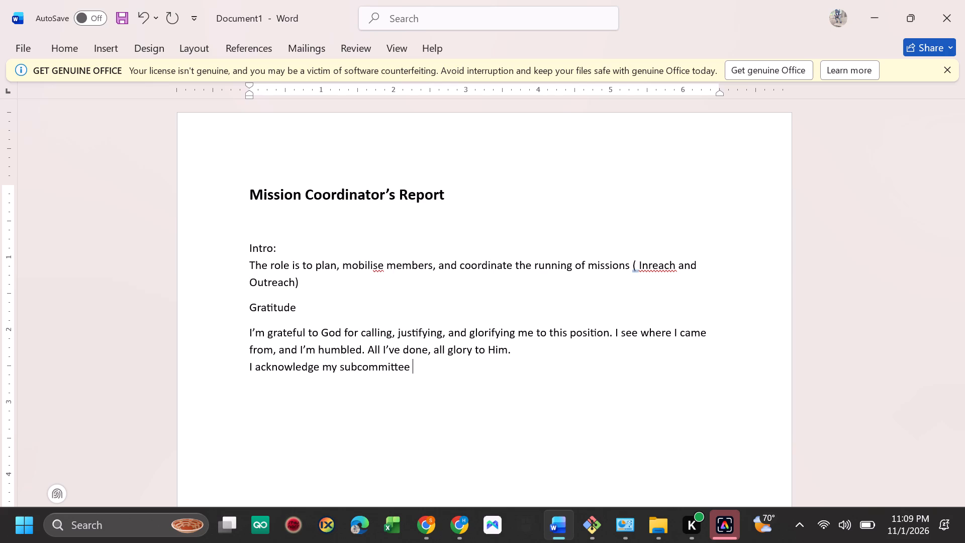
List the subcommittee members after "subcommittee" as "Linda, Justus, and James".
key(shift+l)
text(in)
text(da)
text(,)
key(space)
text(Justus)
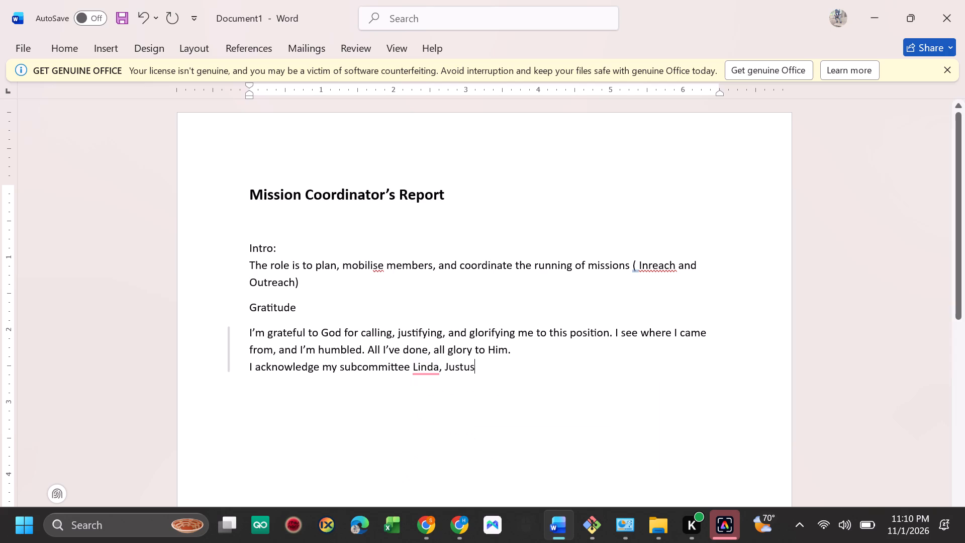
text(,)
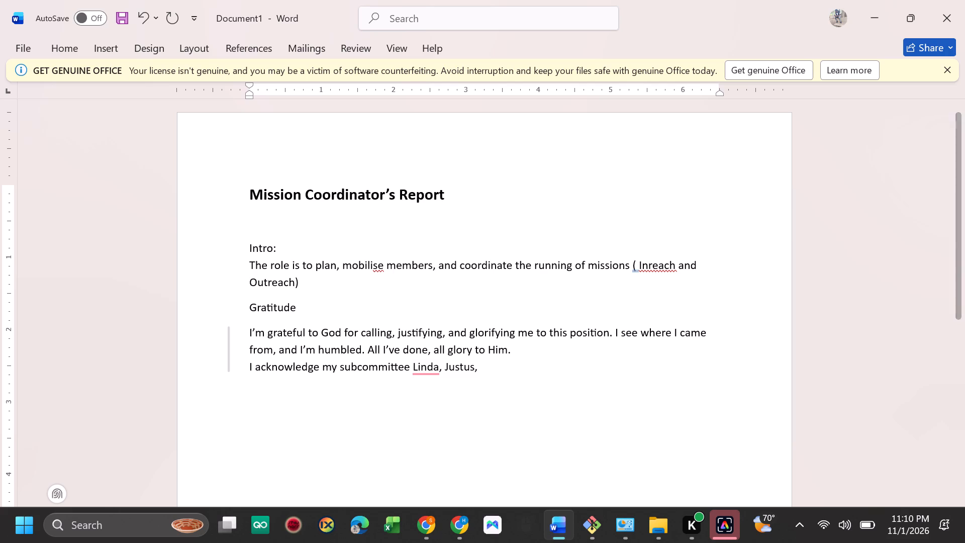
key(space)
text(and)
key(space)
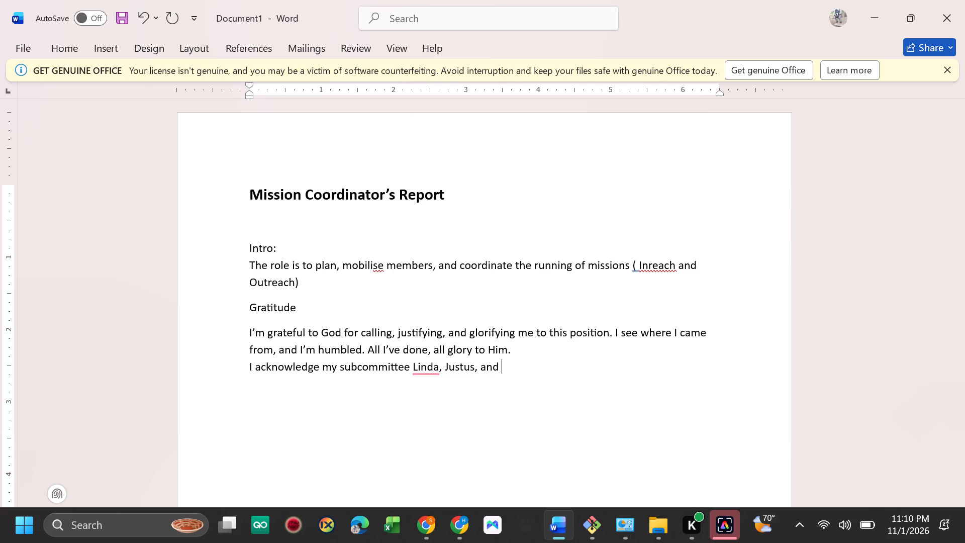
text(Jam)
text(es)
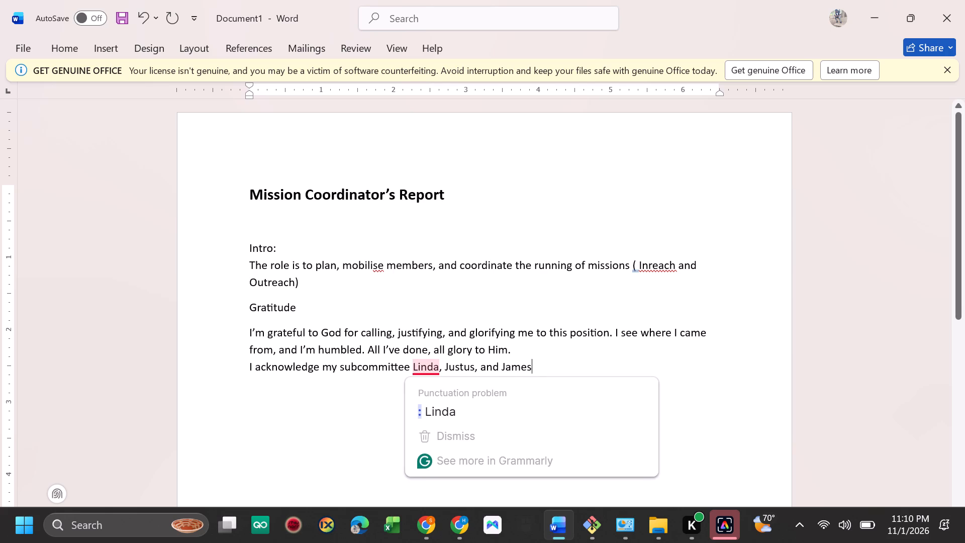
Accept the suggested colon after "subcommittee" and return to the end of the line after "James".
click(428, 401)
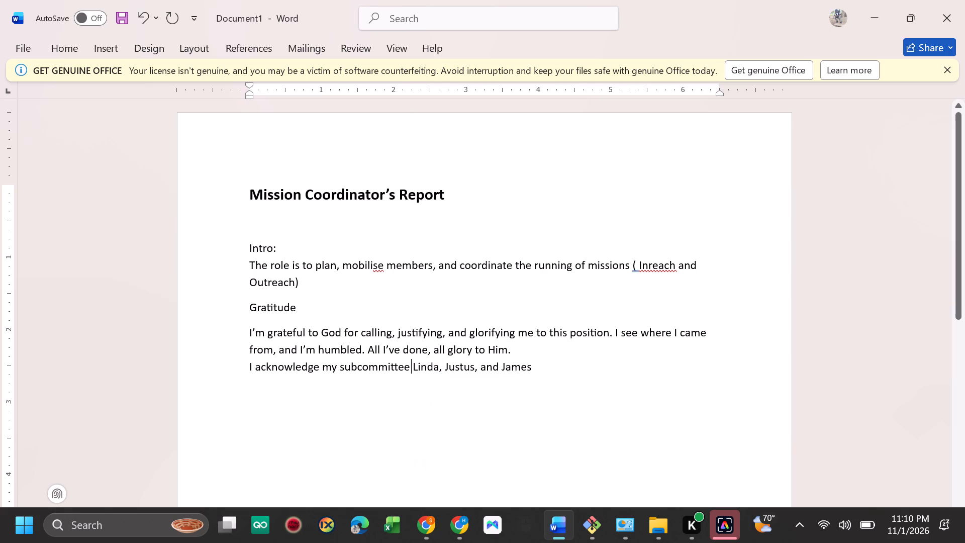
click(553, 369)
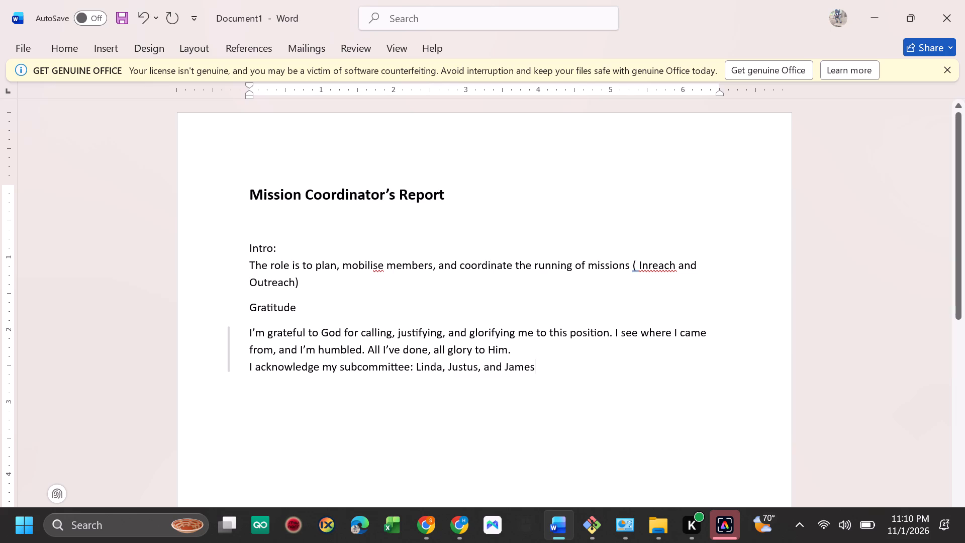
Continue the acknowledgement sentence after "James" with "for there utm".
key(space)
text(for there)
key(space)
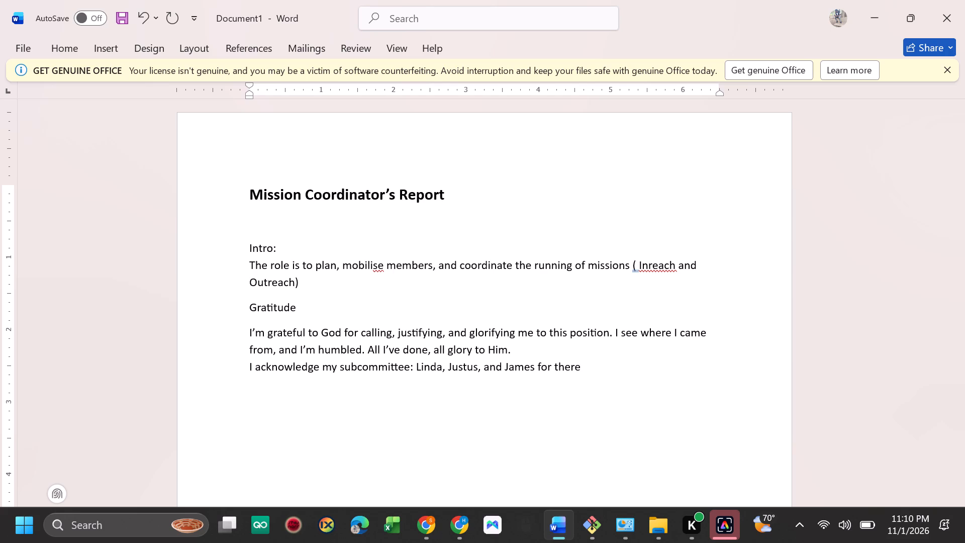
text(utmi)
key(BackSpace)
Switch to Chrome, search Google for "utmost meaning" in a new tab to check the word, and return to Word.
click(463, 527)
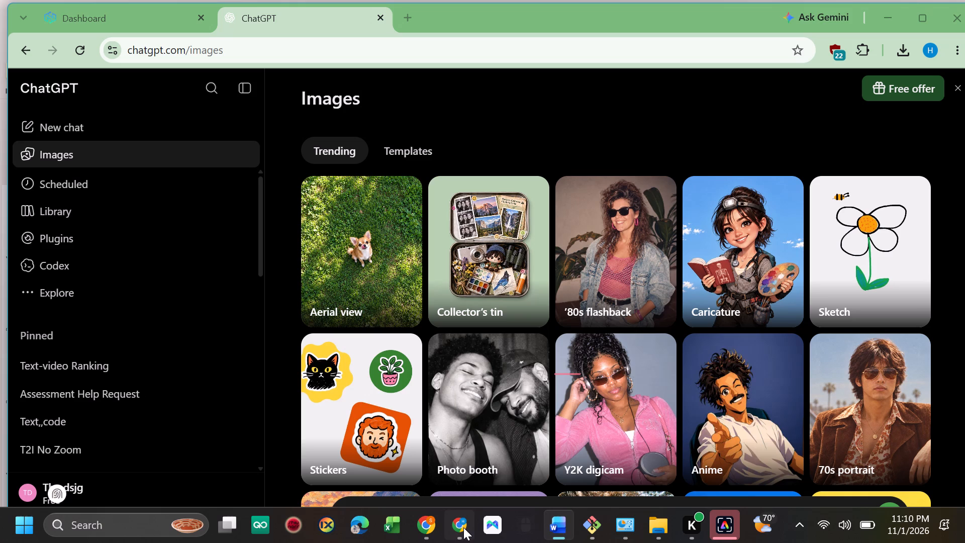
click(406, 19)
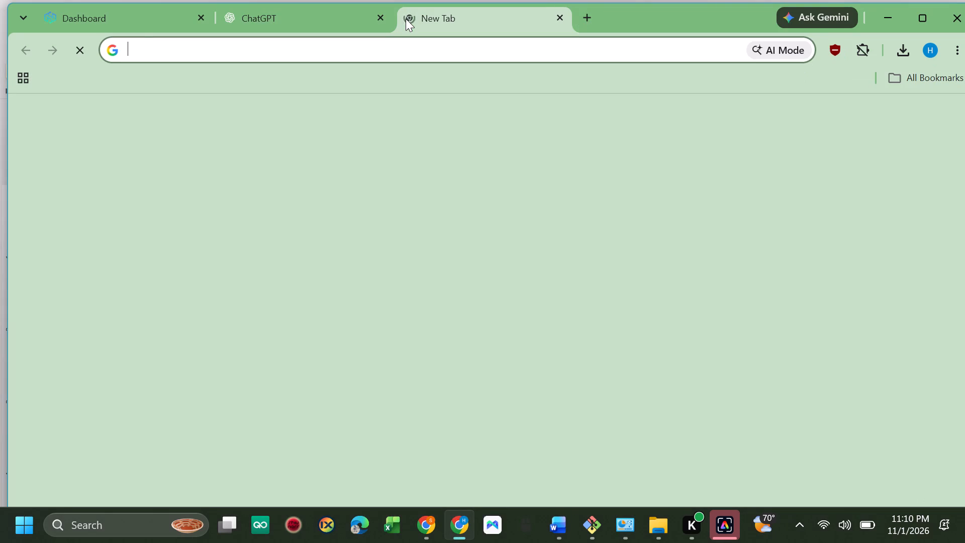
text(utmodt)
key(BackSpace)
key(BackSpace)
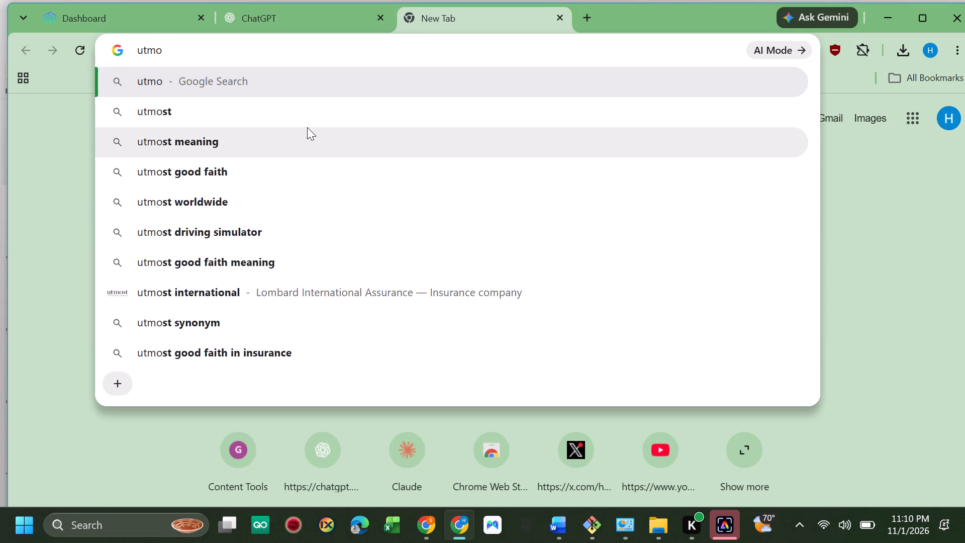
click(307, 128)
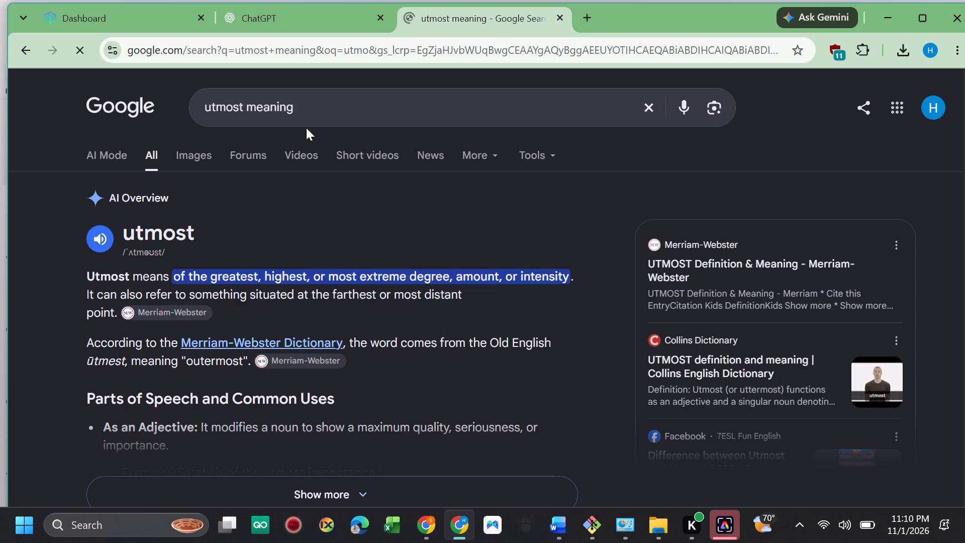
key(alt+Tab)
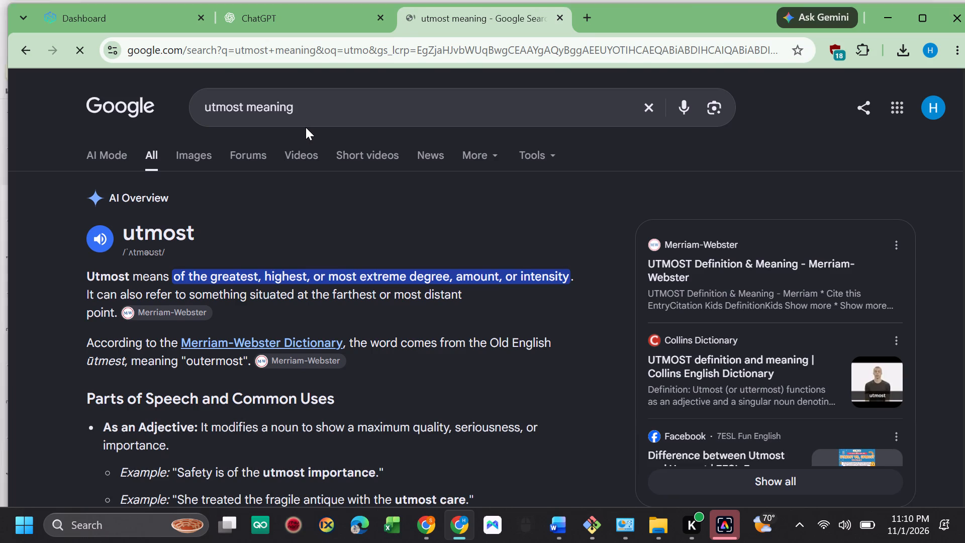
Complete the word "utmost" and continue the sentence with "presence in every activity we've had".
text(ost presence in every activty)
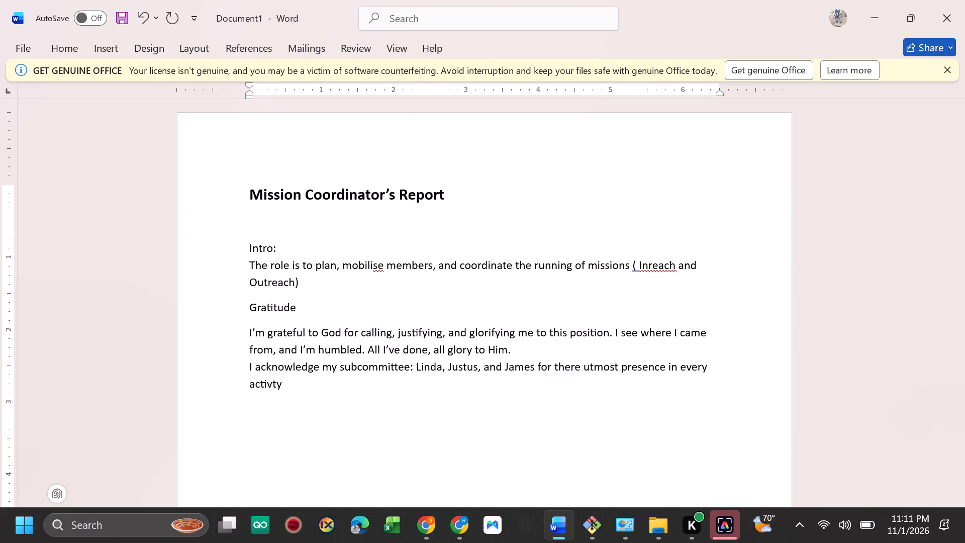
key(space)
text(we've g)
key(BackSpace)
text(had)
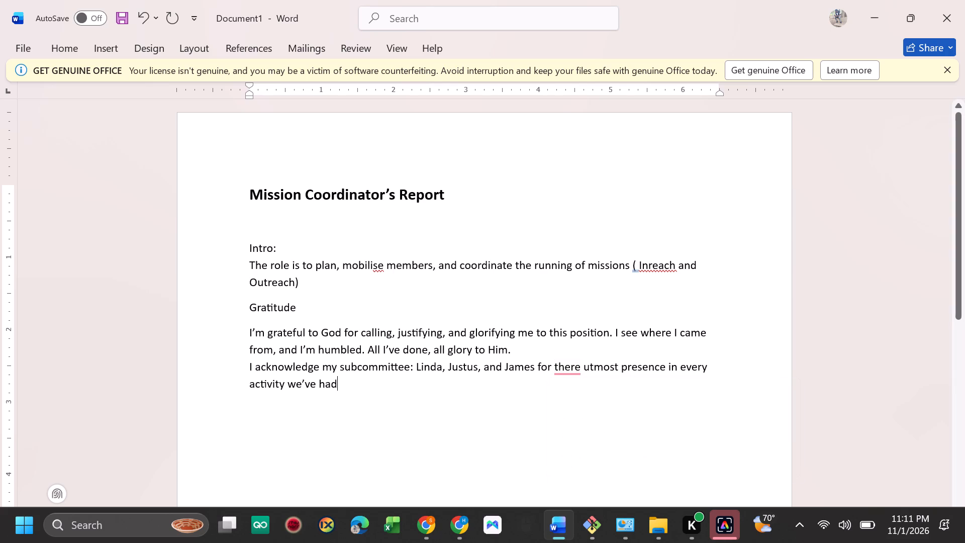
Replace "there" with the suggested word "their" in the acknowledgement sentence.
drag(568, 393, 573, 405)
click(573, 405)
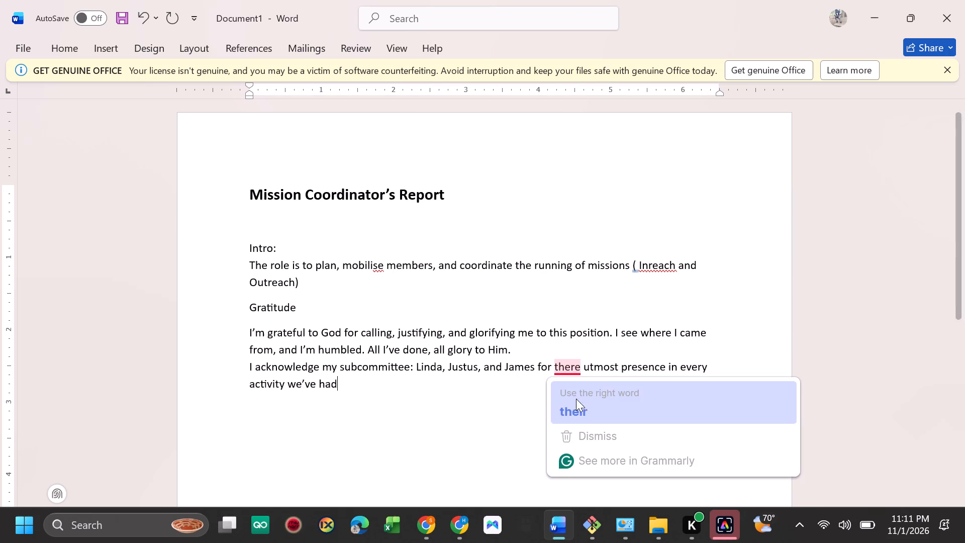
click(576, 406)
click(576, 406)
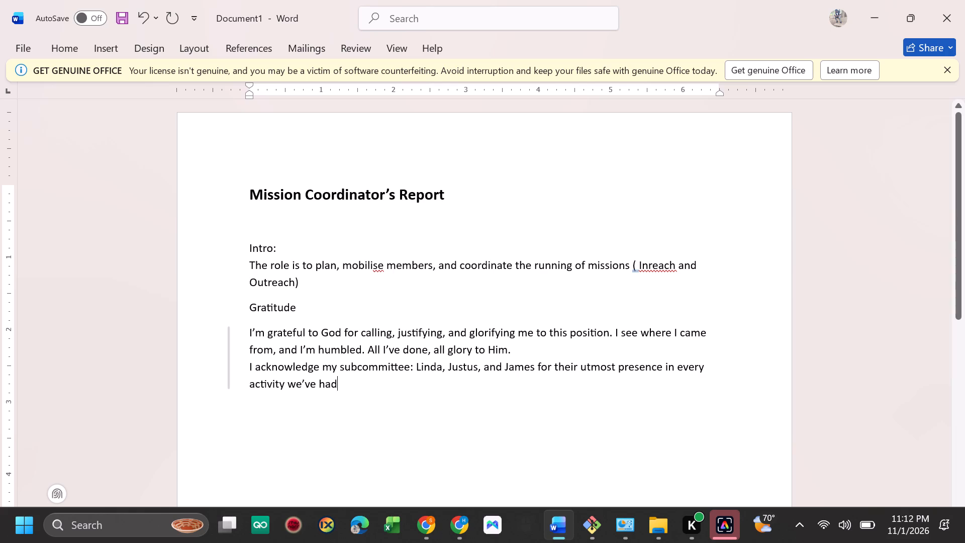
Make the names Linda, Justus and James bold in the acknowledgement sentence, then return to the end of the paragraph.
drag(416, 371, 440, 367)
drag(440, 367, 441, 367)
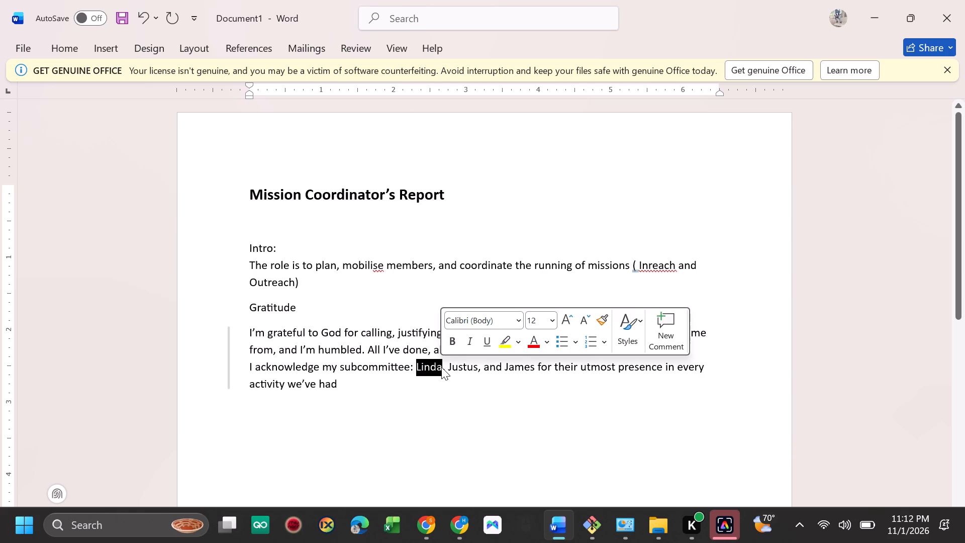
click(452, 345)
click(456, 406)
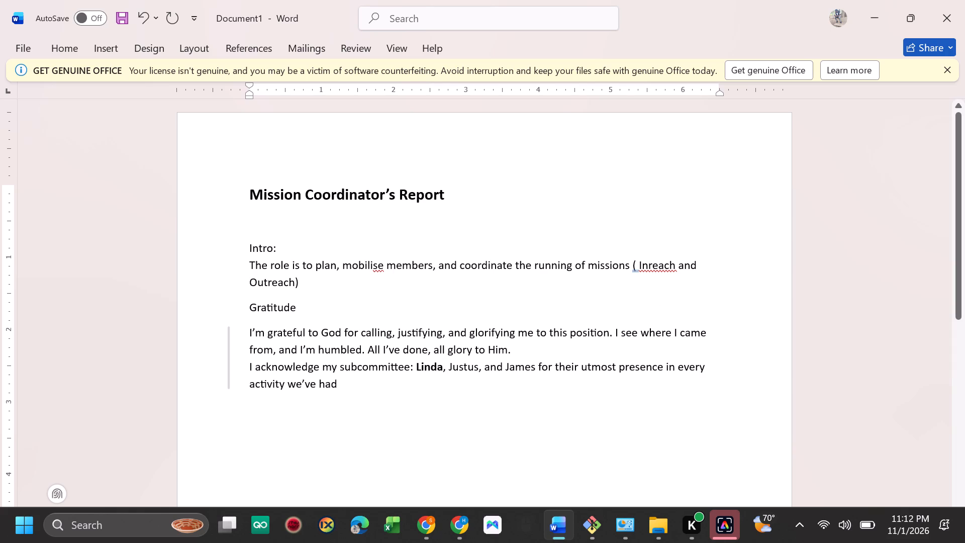
drag(450, 370, 475, 369)
drag(475, 369, 477, 369)
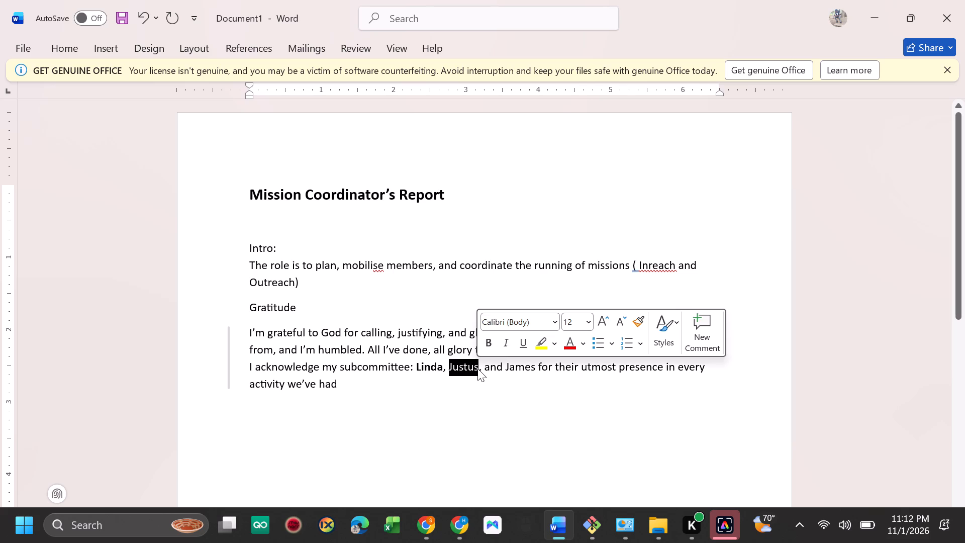
click(485, 344)
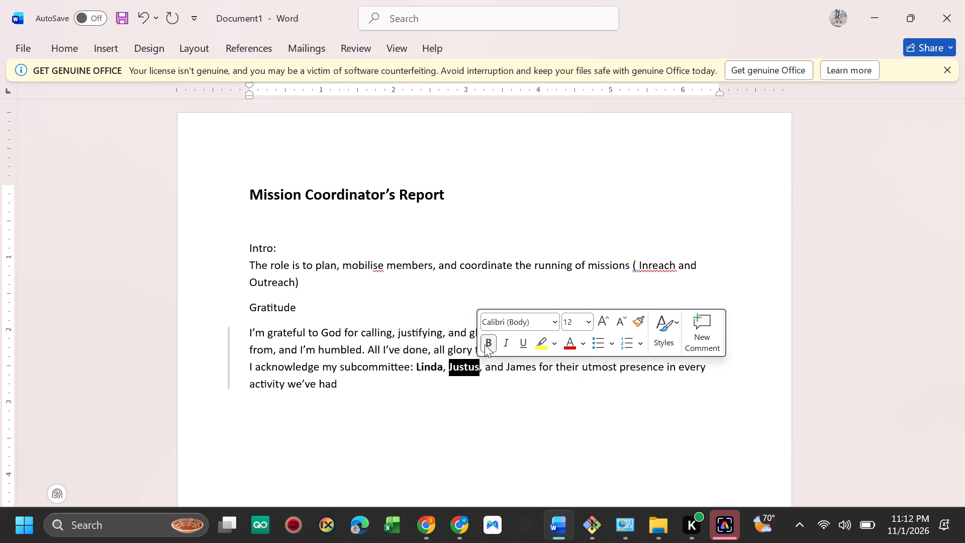
click(514, 395)
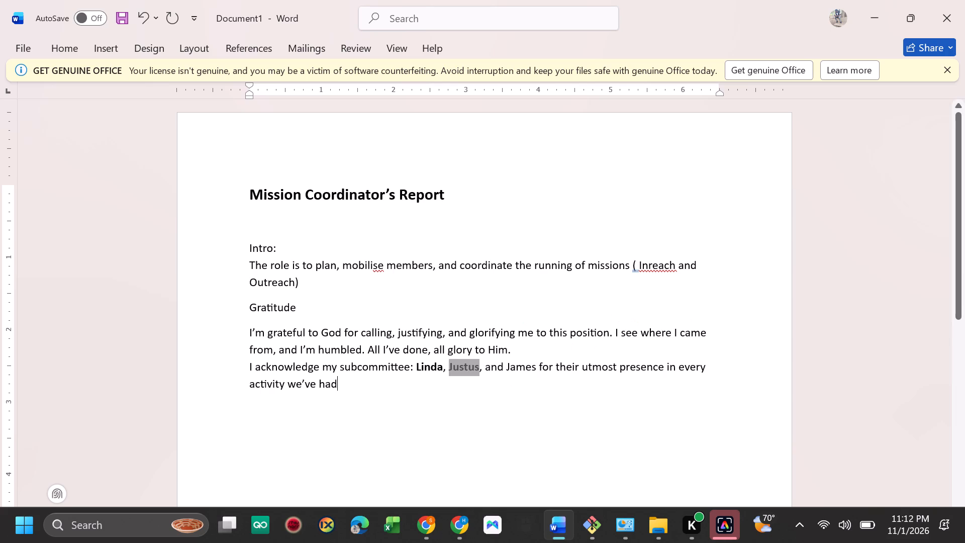
drag(506, 370, 519, 369)
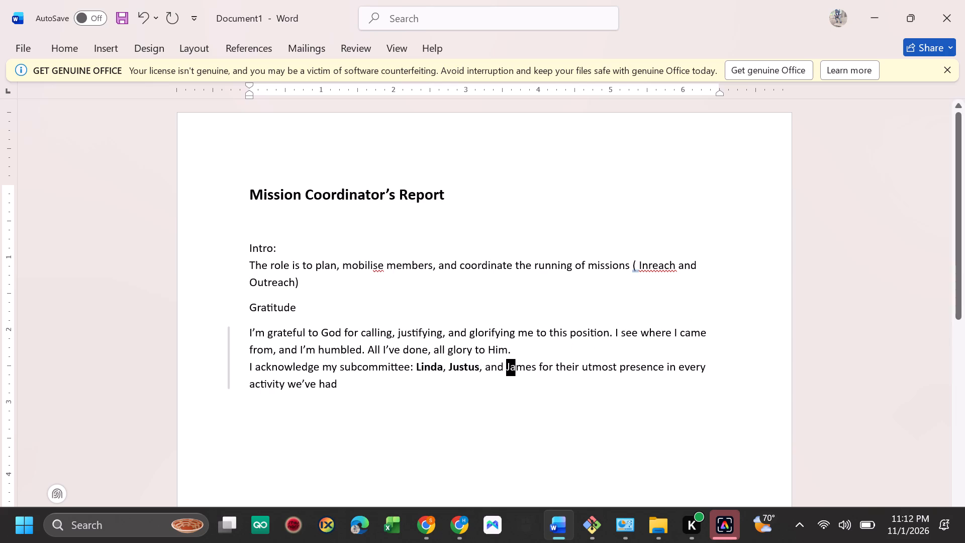
drag(519, 369, 534, 369)
drag(534, 369, 534, 369)
click(546, 342)
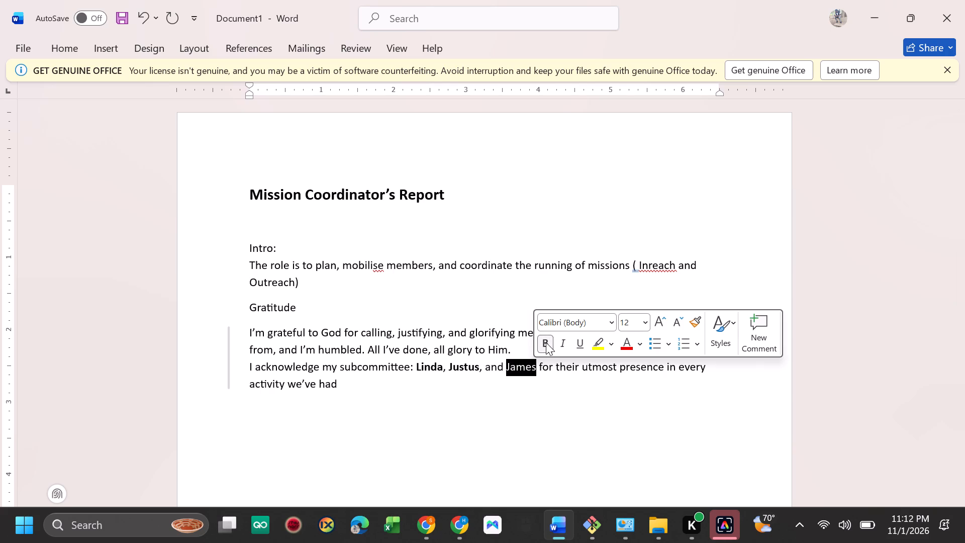
click(497, 385)
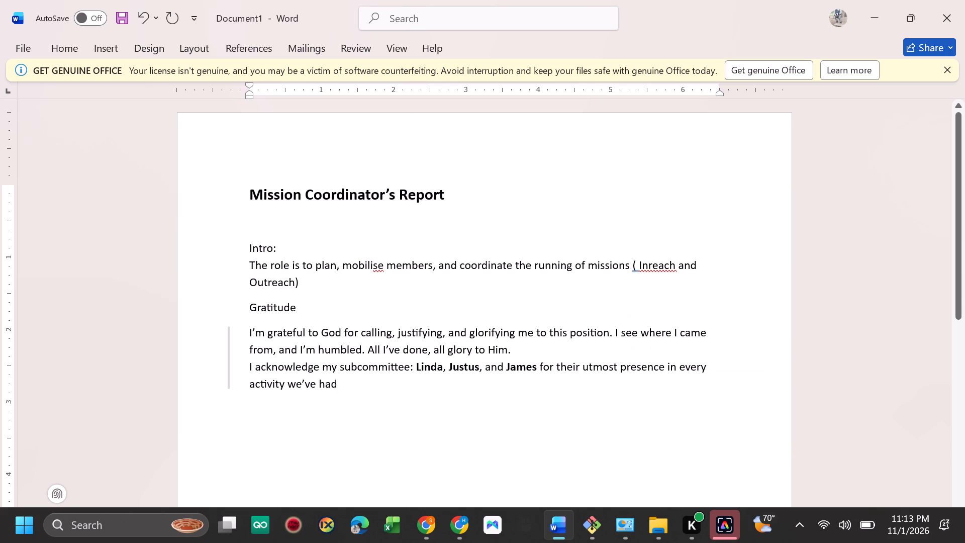
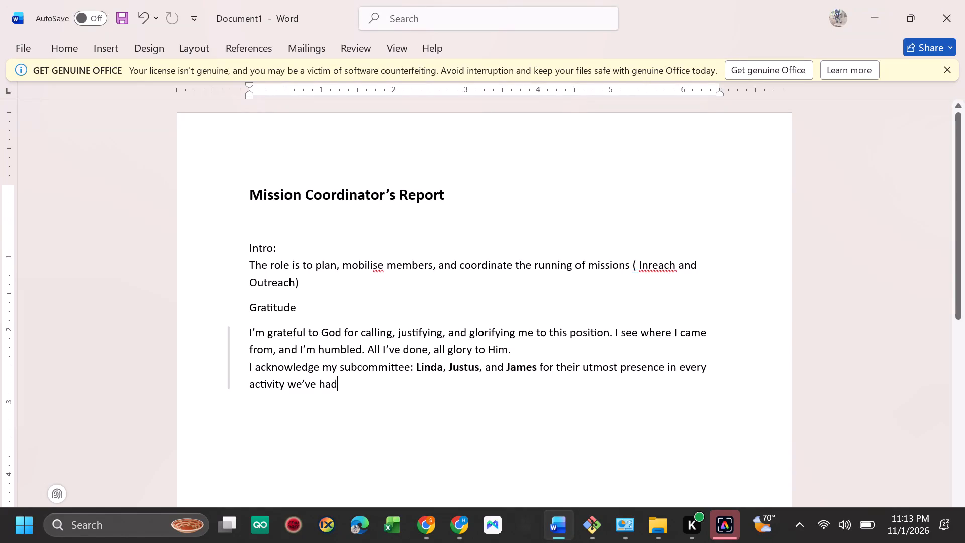
Add two new blank paragraphs after the acknowledgement sentence ending in "activity we've had".
click(377, 414)
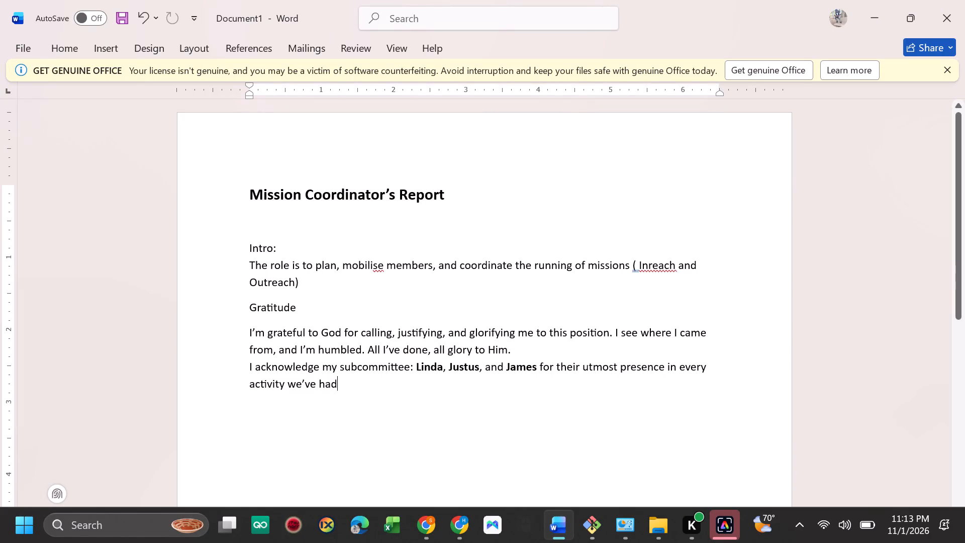
click(377, 414)
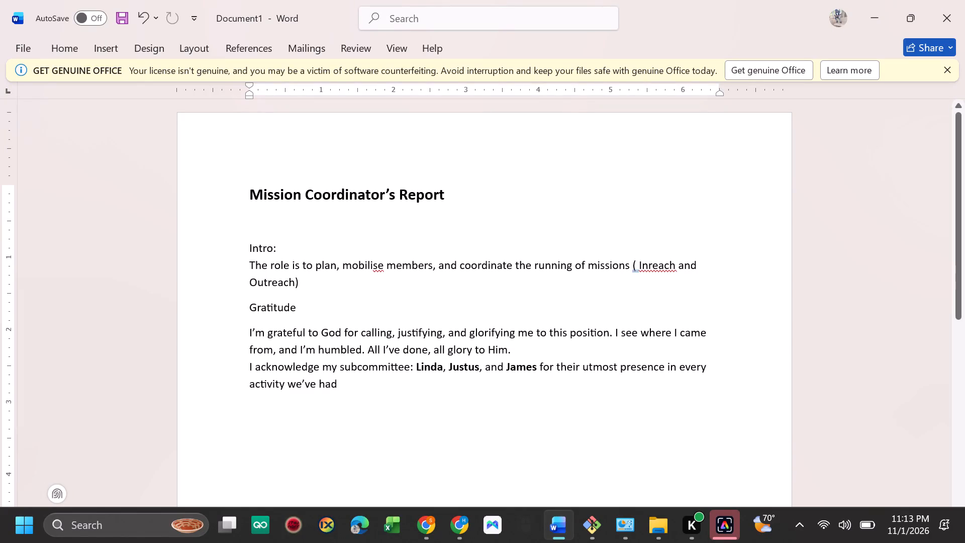
click(380, 426)
key(Return)
key(Return)
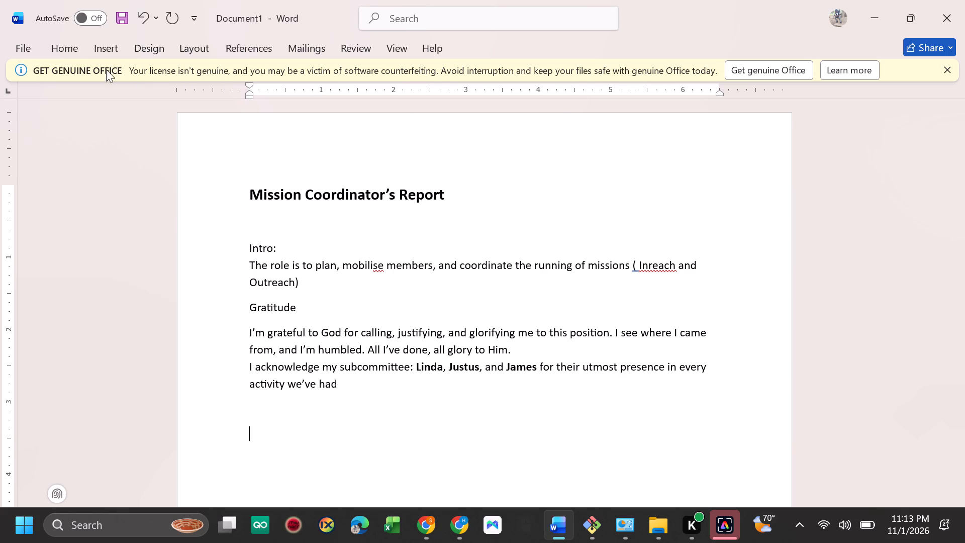
Show the options for inserting an object at the new blank line below the acknowledgement paragraph.
click(113, 53)
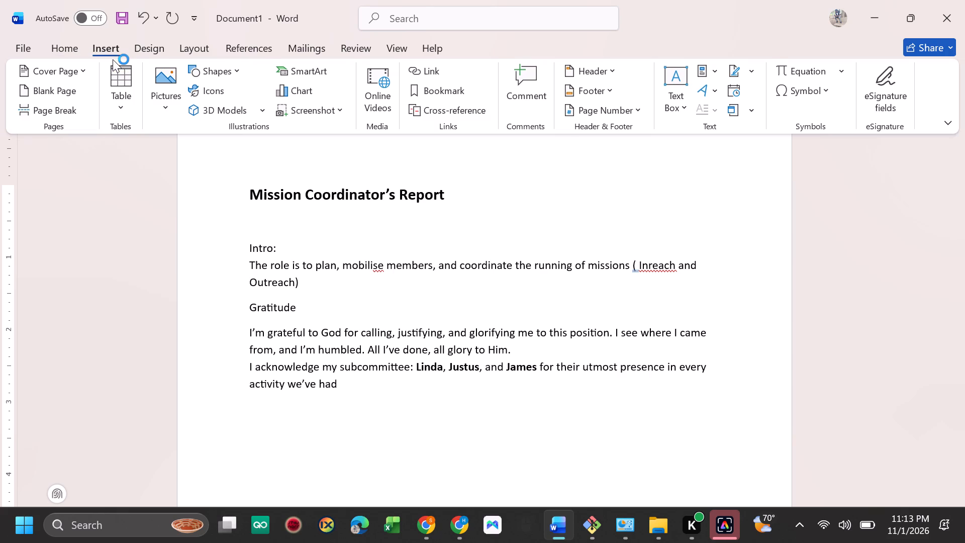
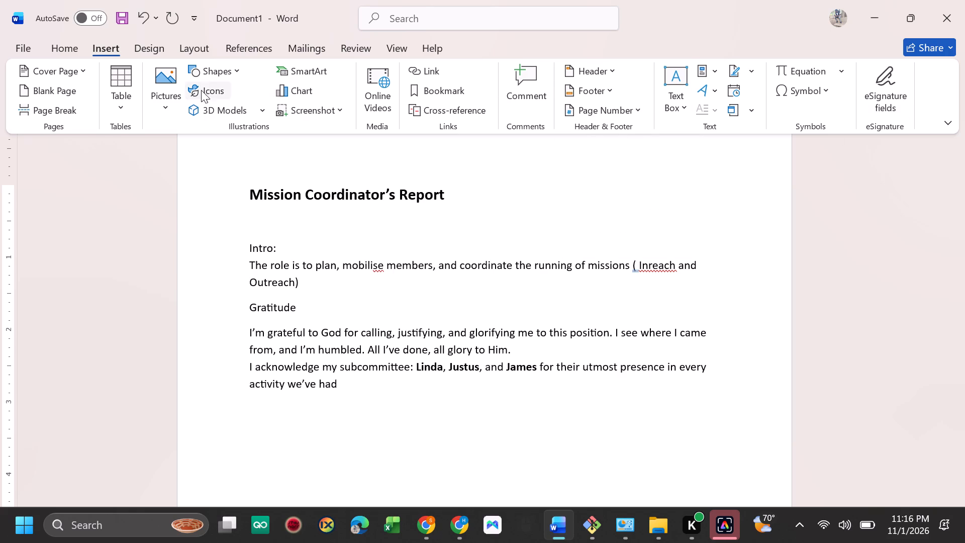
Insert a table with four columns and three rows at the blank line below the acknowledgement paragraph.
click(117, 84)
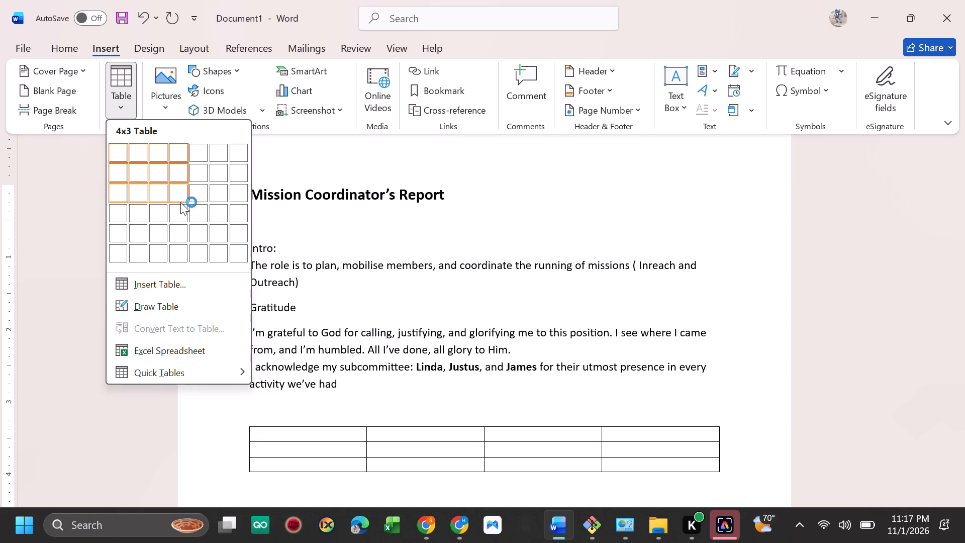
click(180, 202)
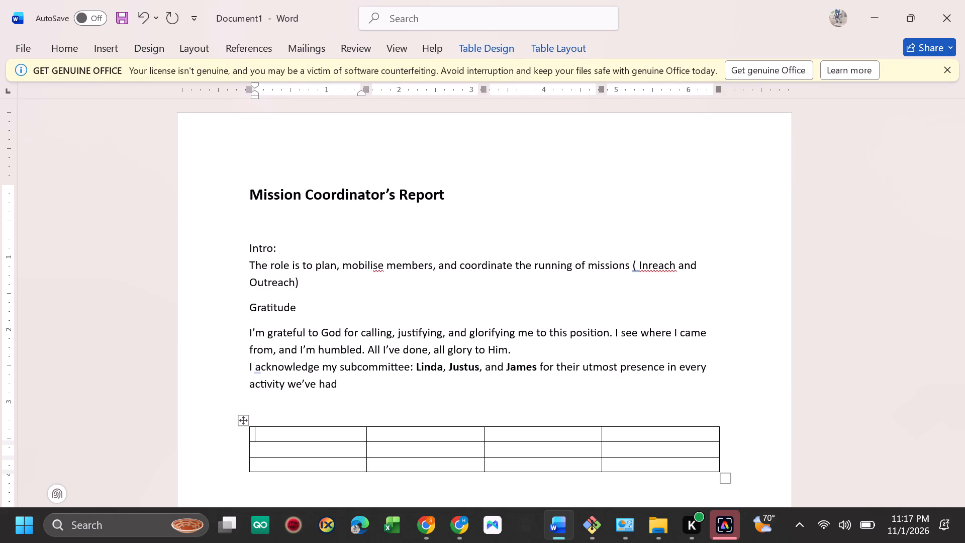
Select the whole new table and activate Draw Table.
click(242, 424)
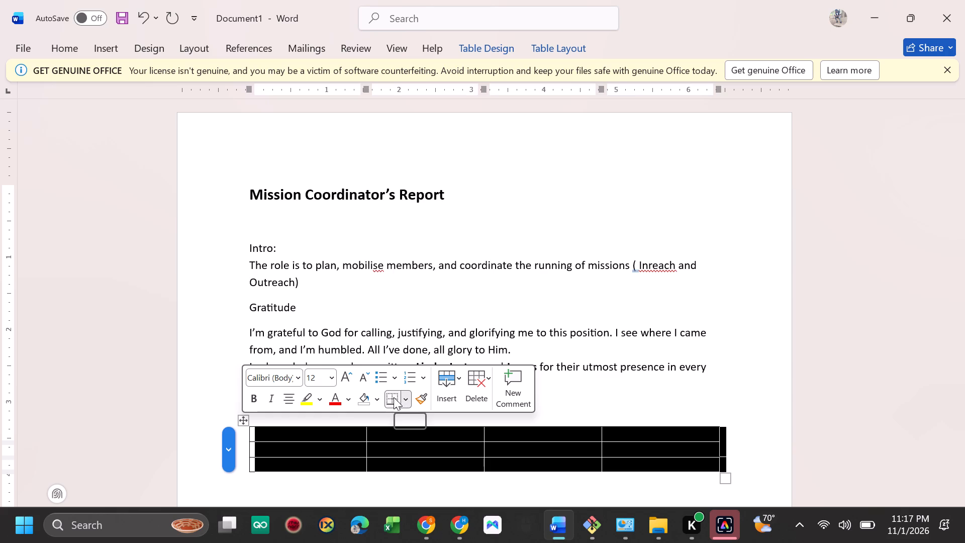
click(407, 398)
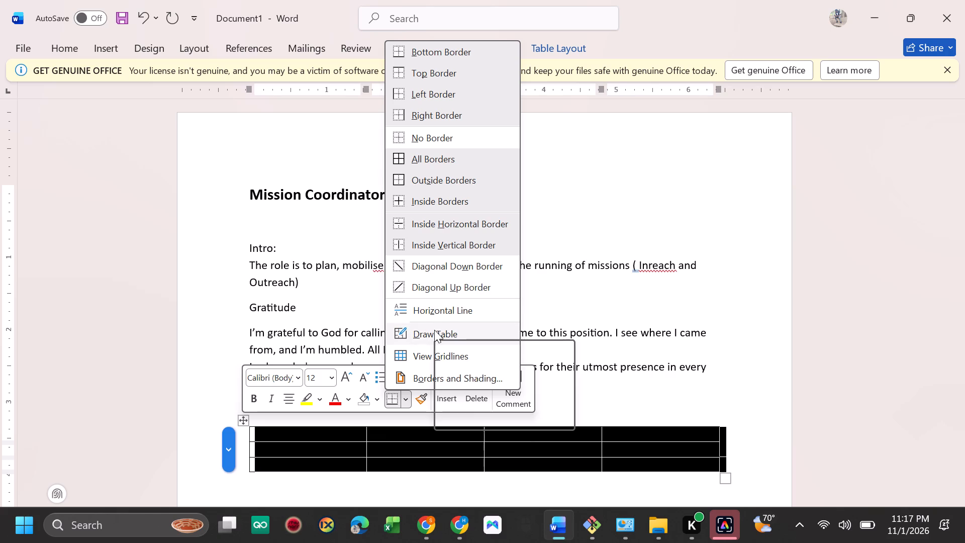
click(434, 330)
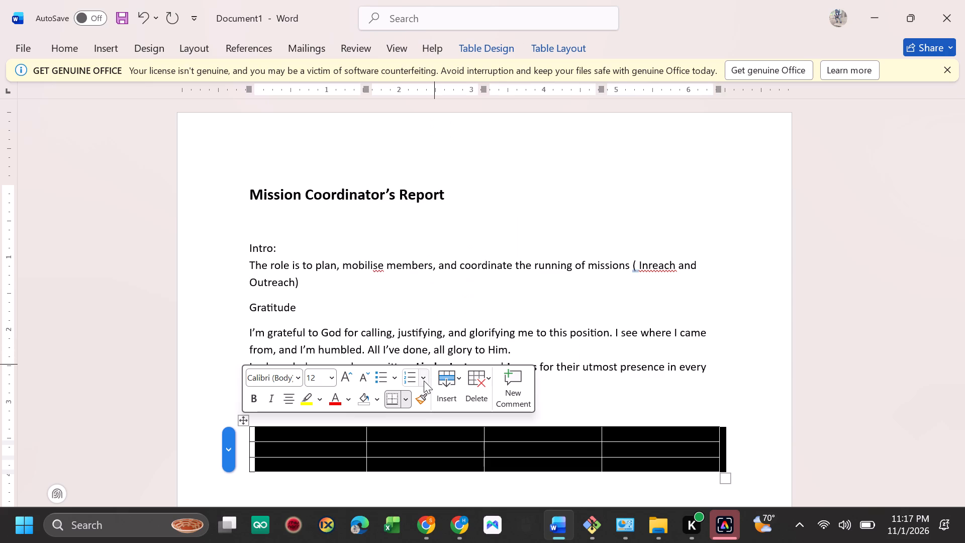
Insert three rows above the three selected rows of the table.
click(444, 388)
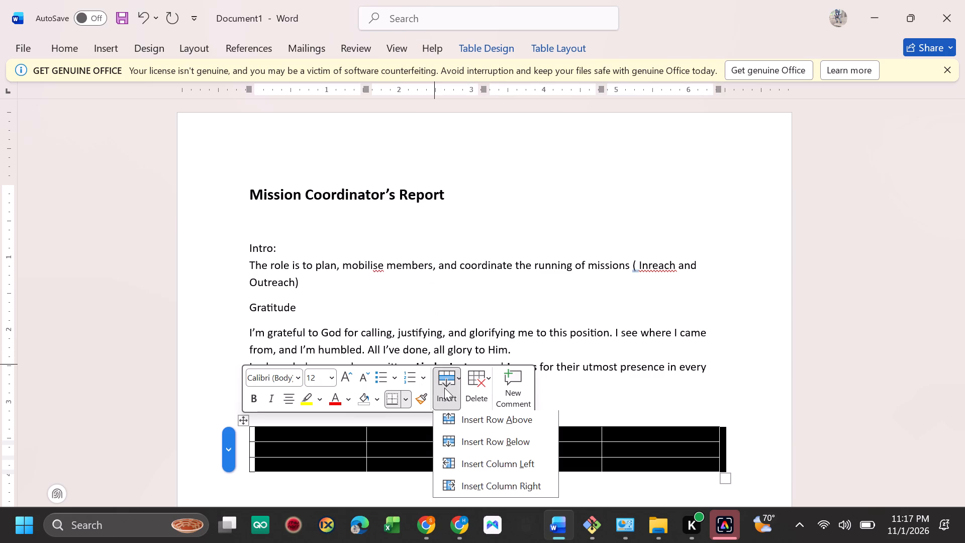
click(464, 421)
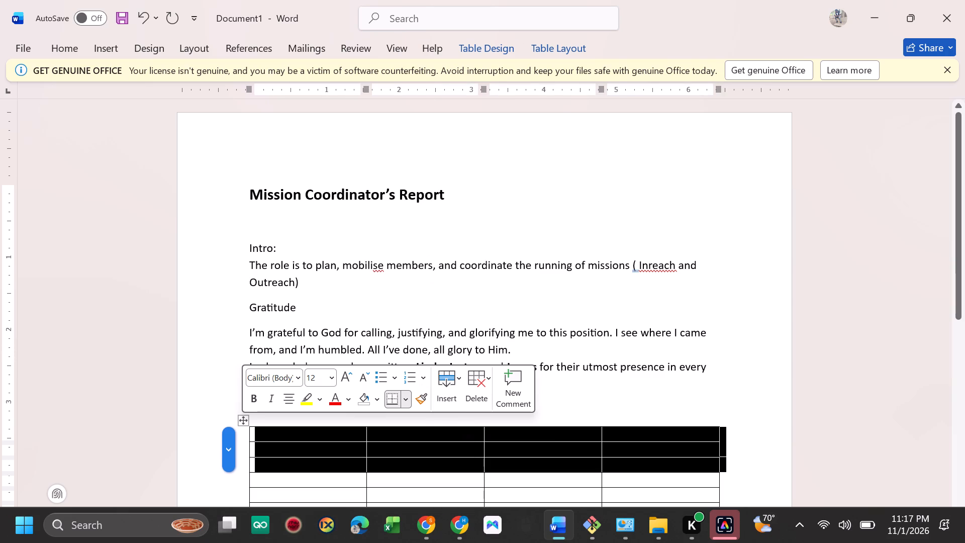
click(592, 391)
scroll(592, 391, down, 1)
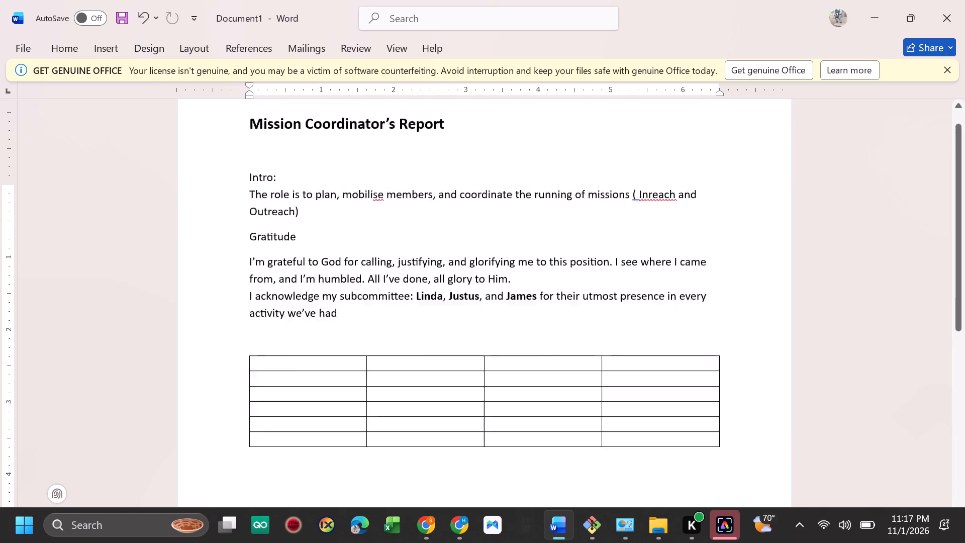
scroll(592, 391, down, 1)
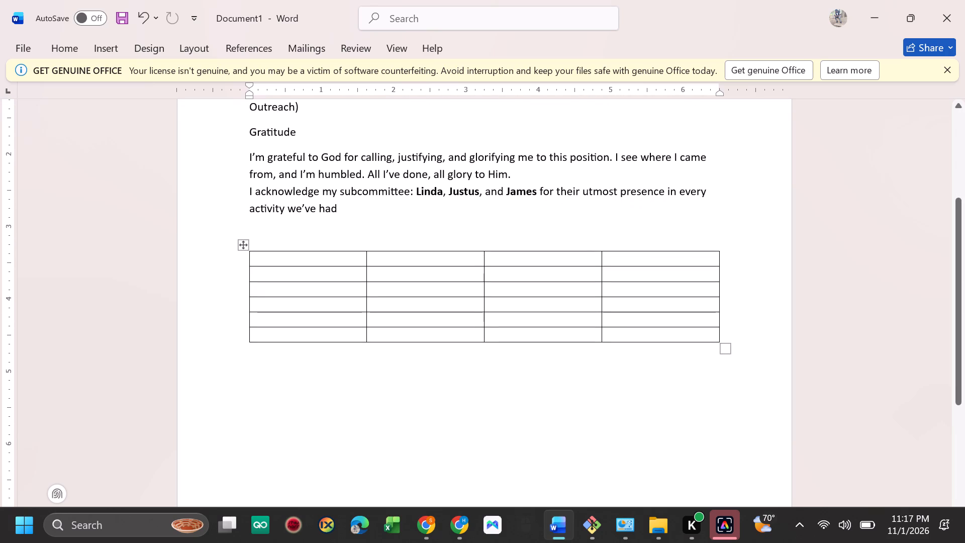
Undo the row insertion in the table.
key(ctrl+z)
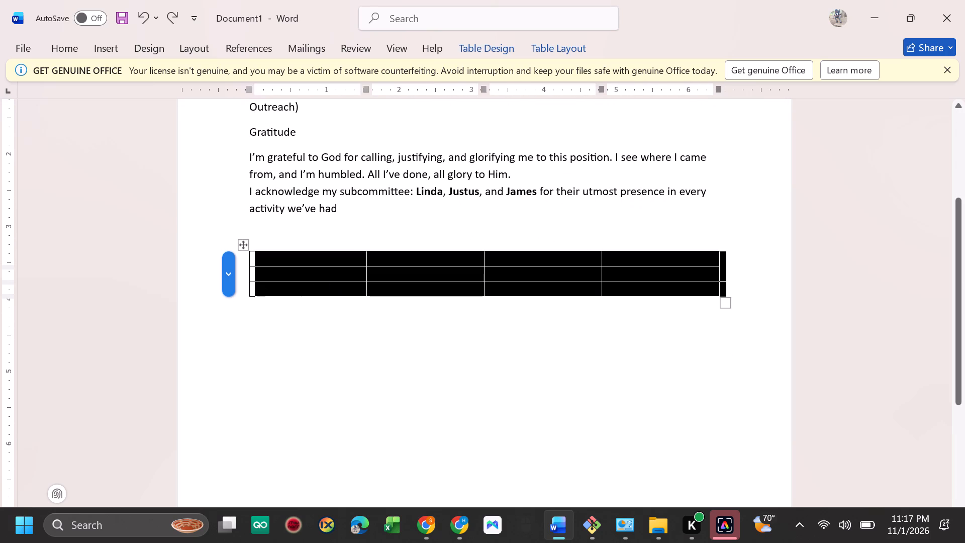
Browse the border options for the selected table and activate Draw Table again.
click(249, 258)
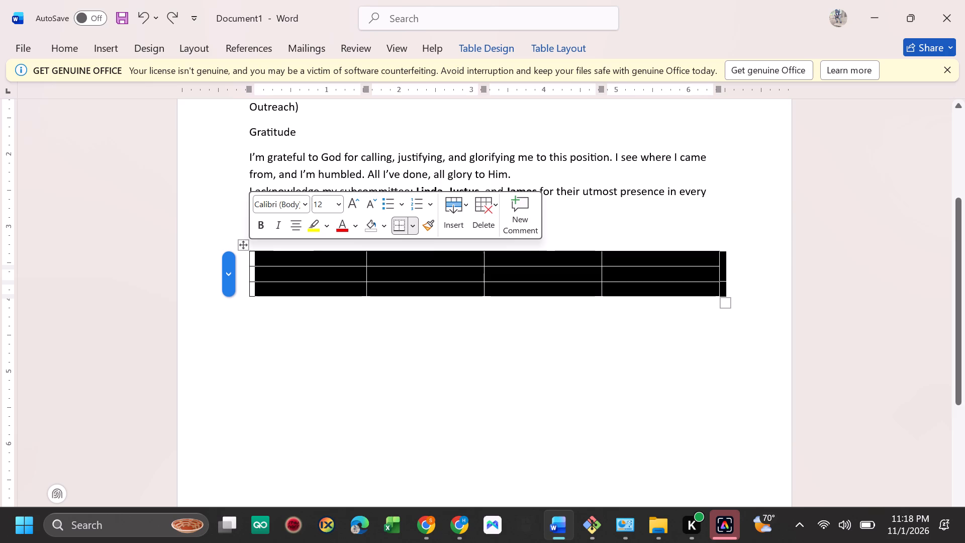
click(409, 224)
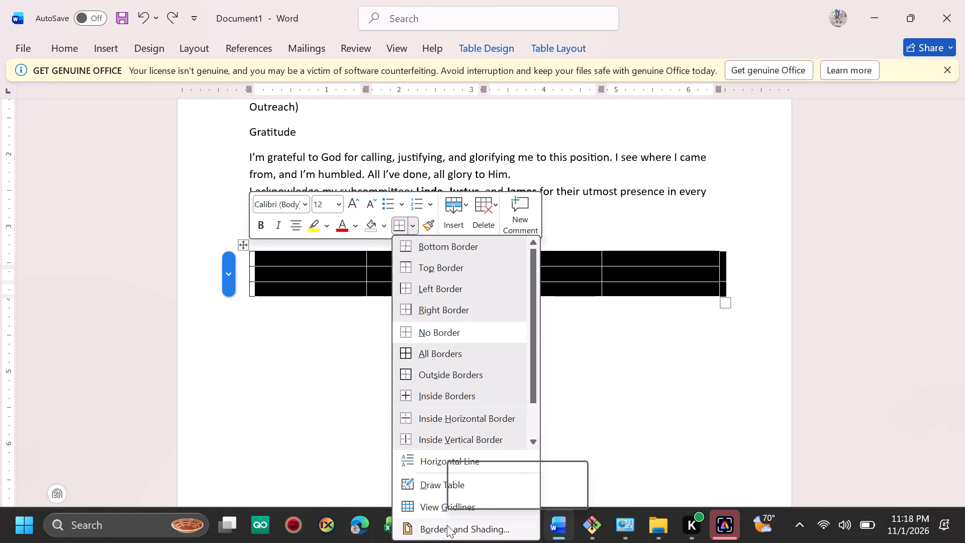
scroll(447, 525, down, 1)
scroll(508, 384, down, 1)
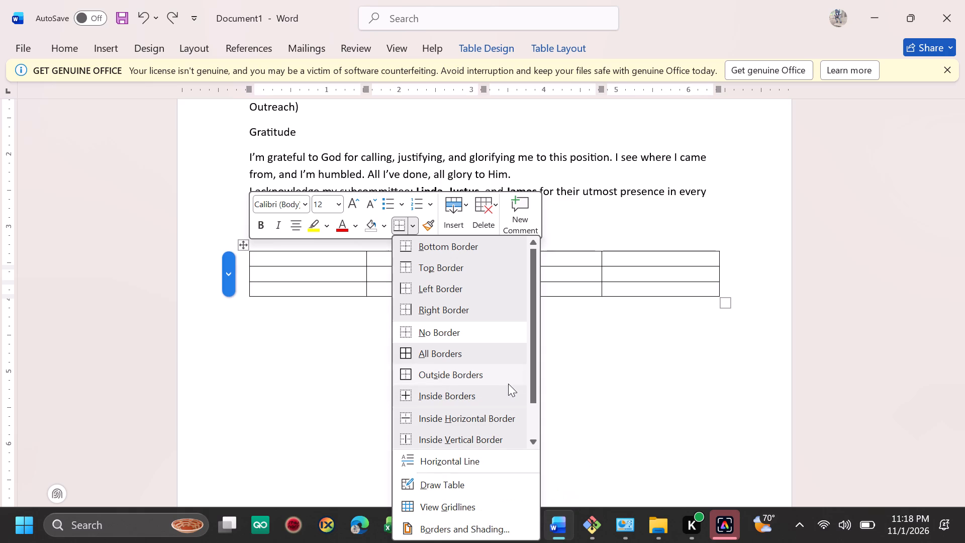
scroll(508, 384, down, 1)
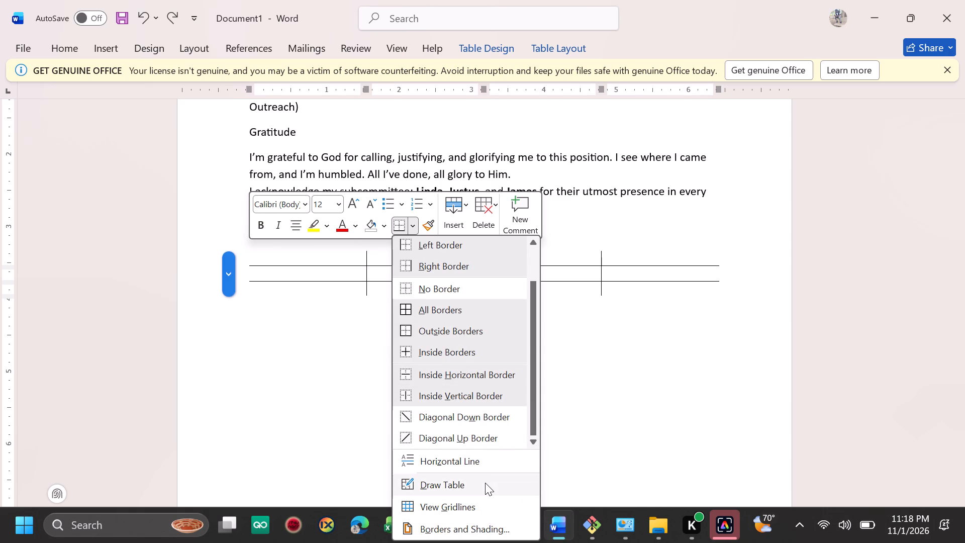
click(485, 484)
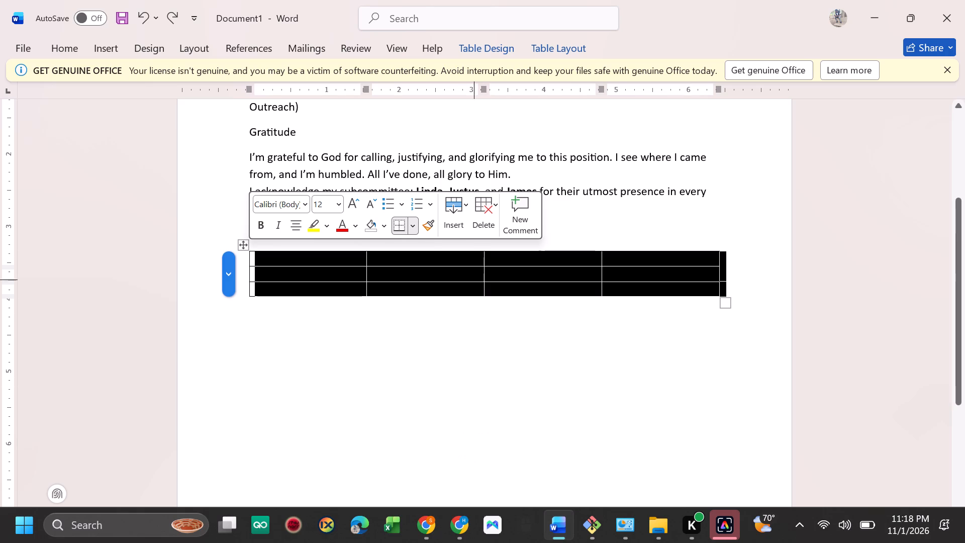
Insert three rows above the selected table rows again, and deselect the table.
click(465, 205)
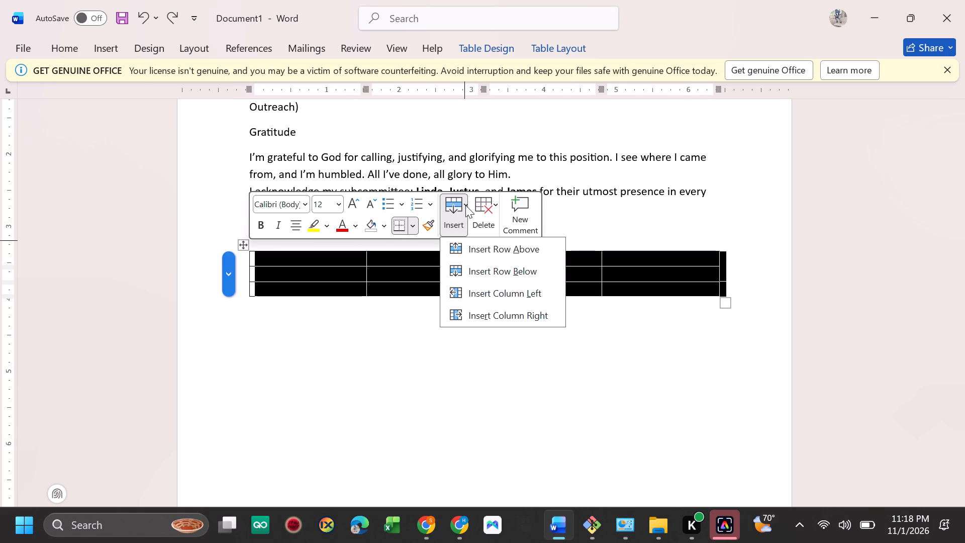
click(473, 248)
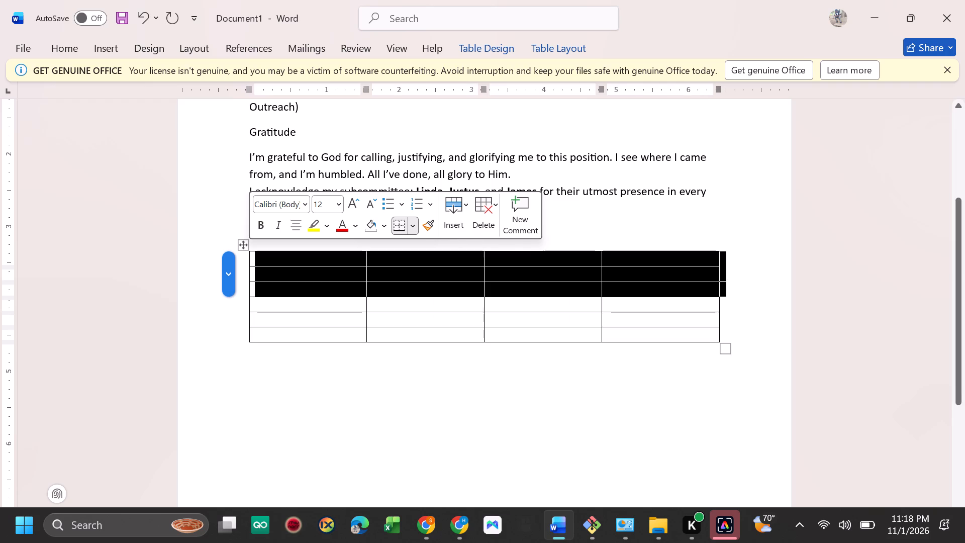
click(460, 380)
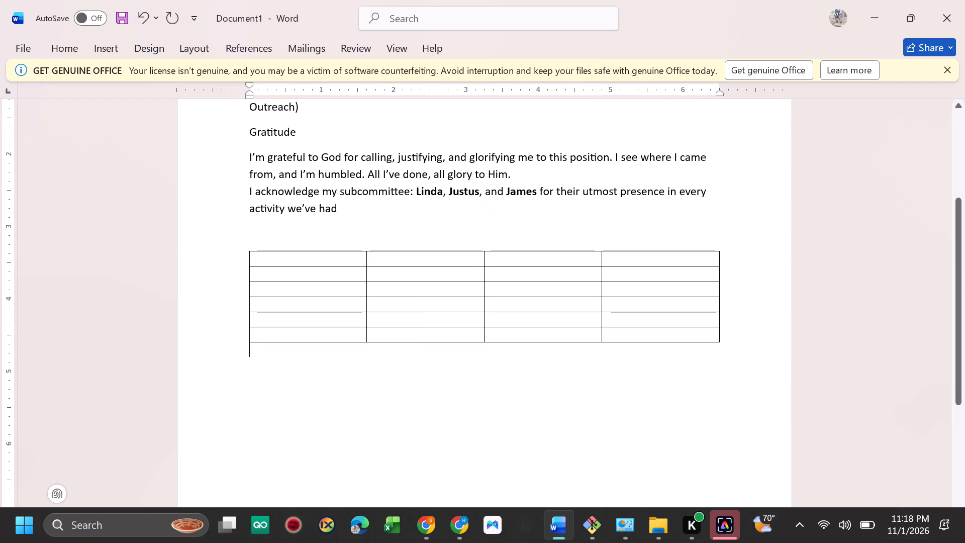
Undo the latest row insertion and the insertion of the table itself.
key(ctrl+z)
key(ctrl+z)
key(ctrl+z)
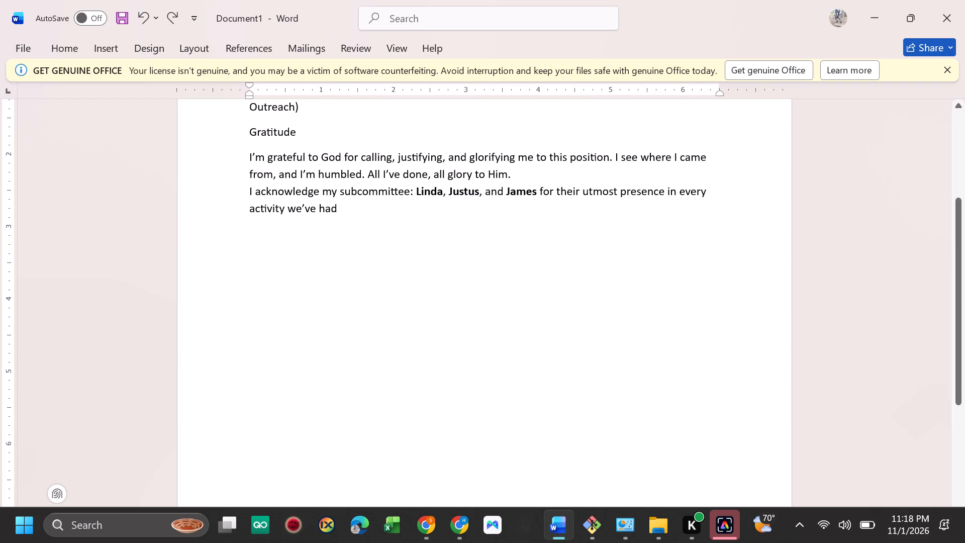
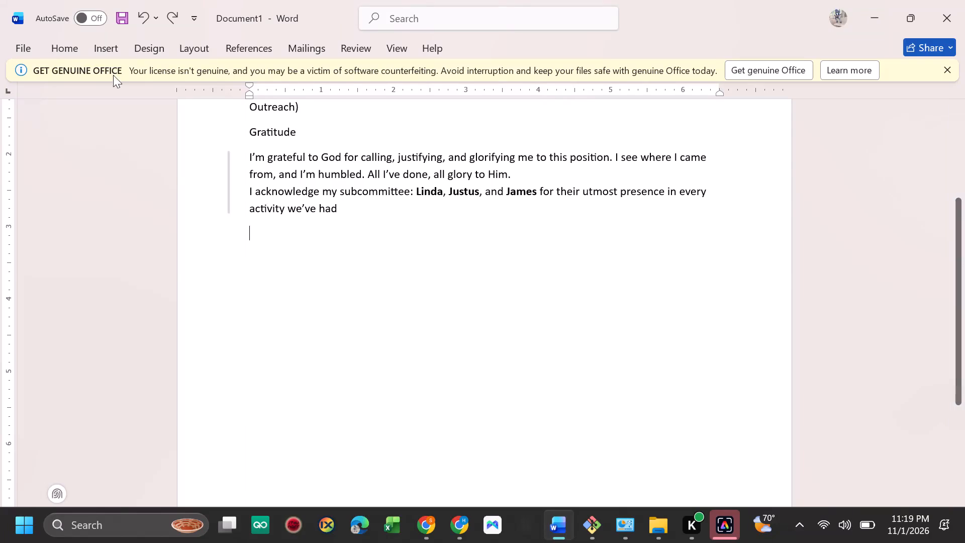
Insert a 4x4 table below the subcommittee acknowledgement paragraph.
click(108, 50)
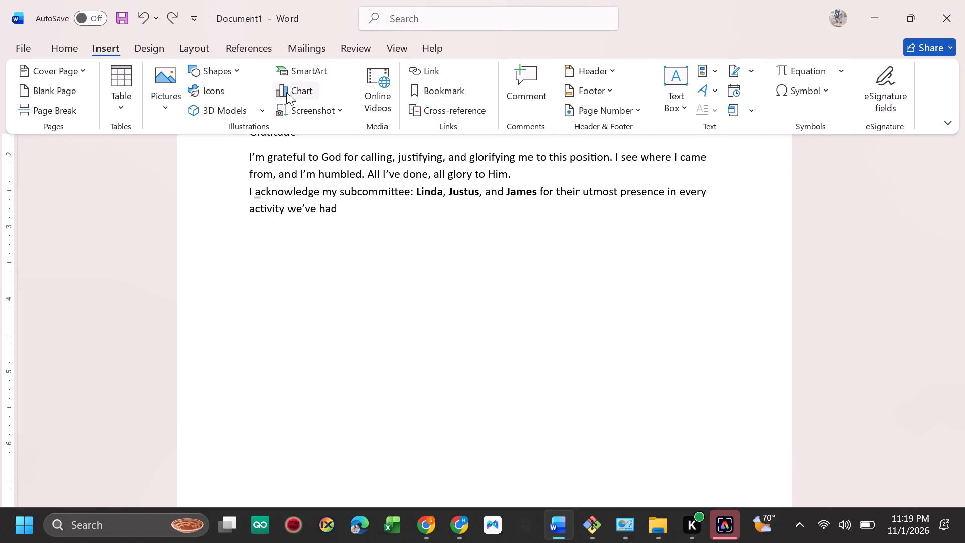
click(124, 89)
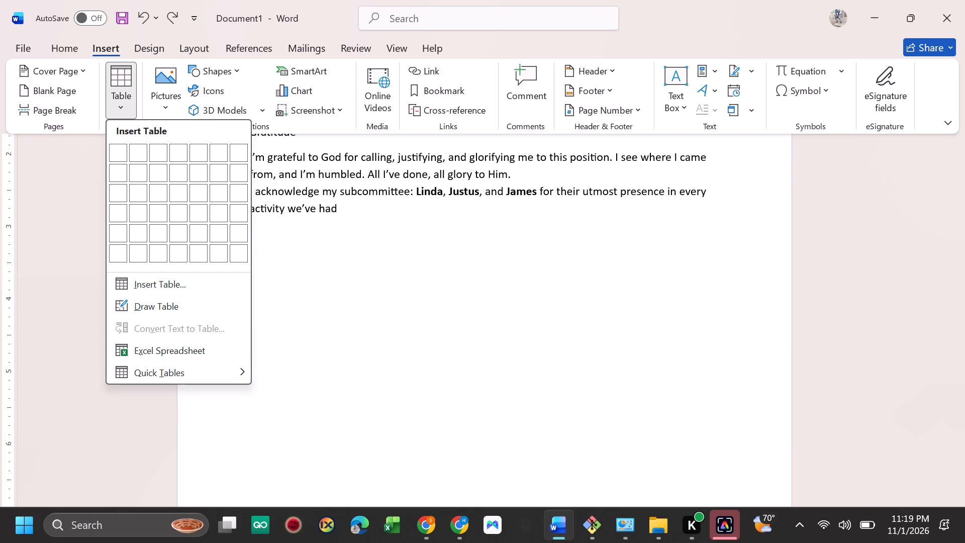
click(185, 214)
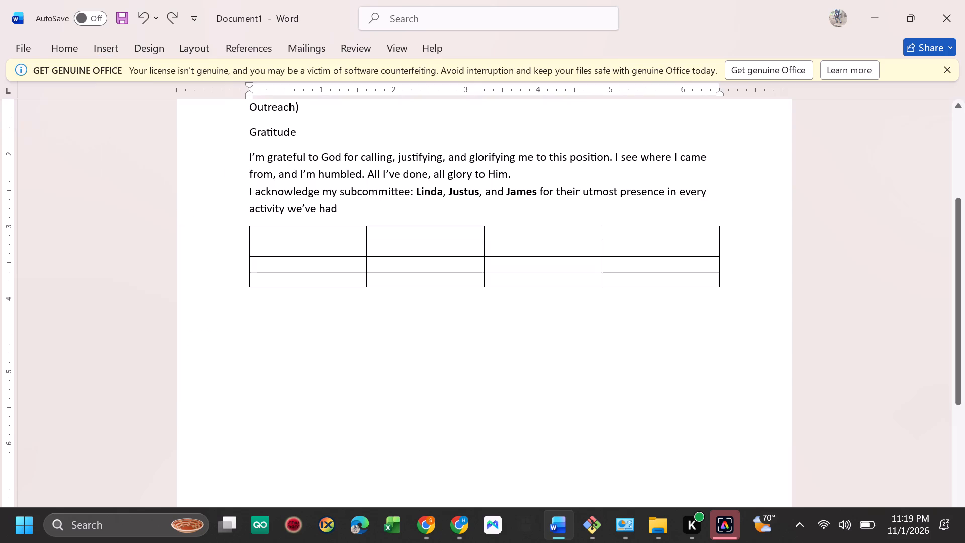
Set the whole new table to AutoFit to Contents and deselect it.
right_click(245, 219)
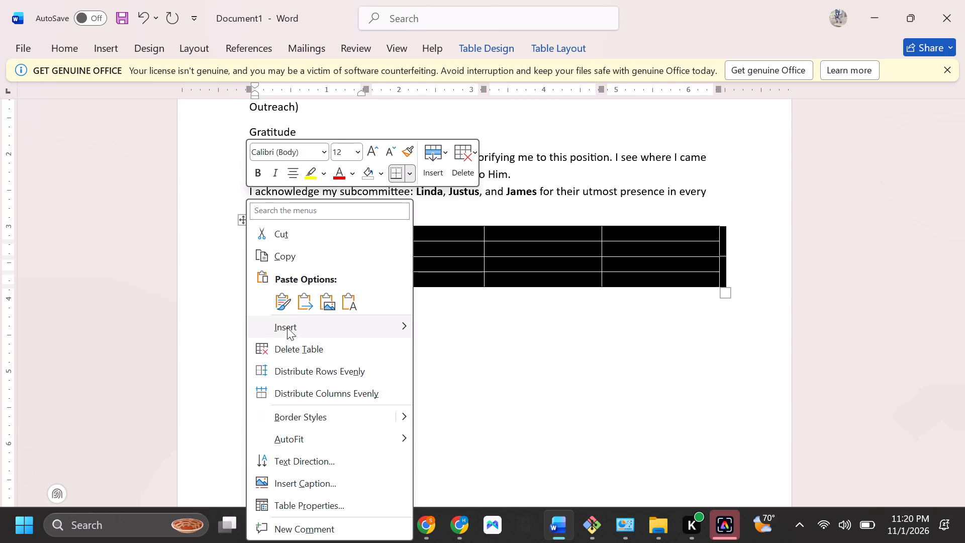
click(291, 437)
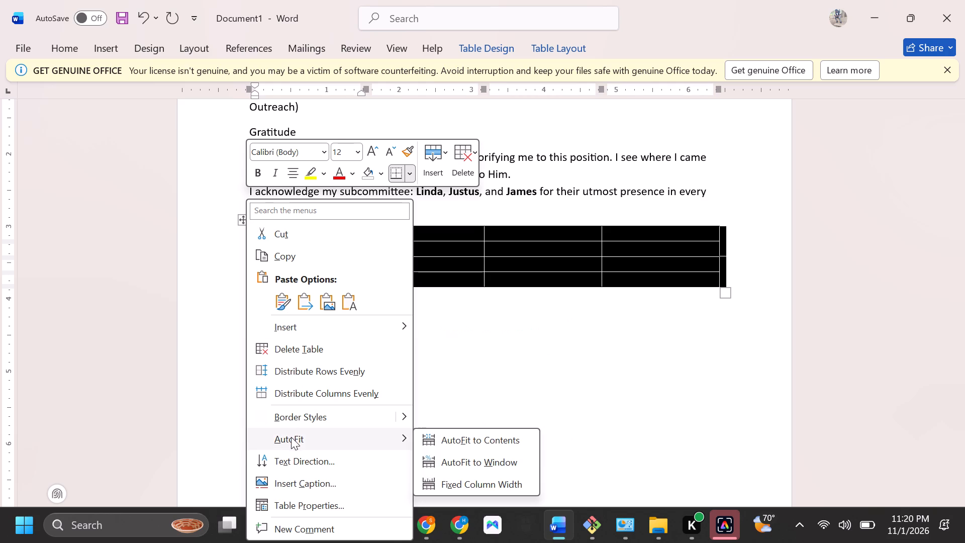
click(472, 438)
click(484, 360)
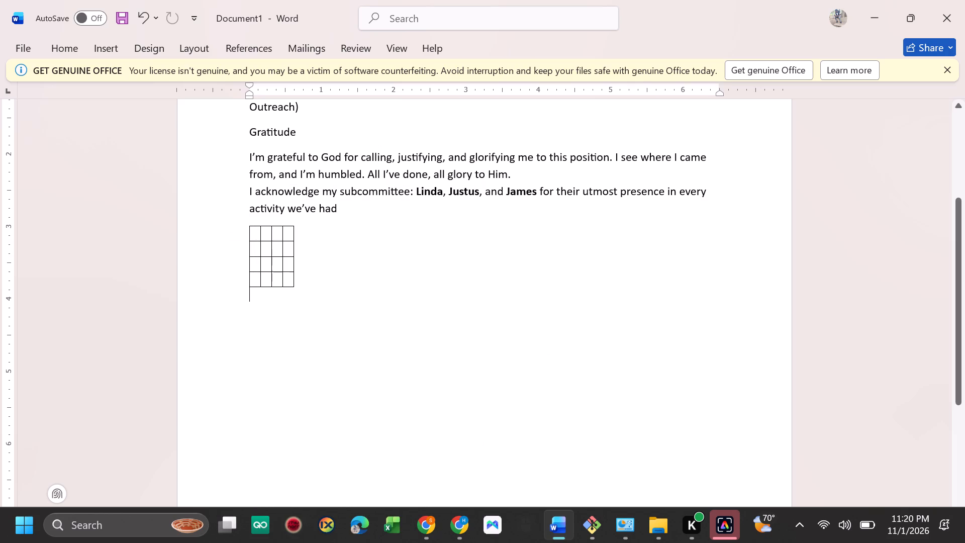
Fill the table's first column below the blank top cell with Muthiga, Kamakis and Limuru, one per row.
click(254, 234)
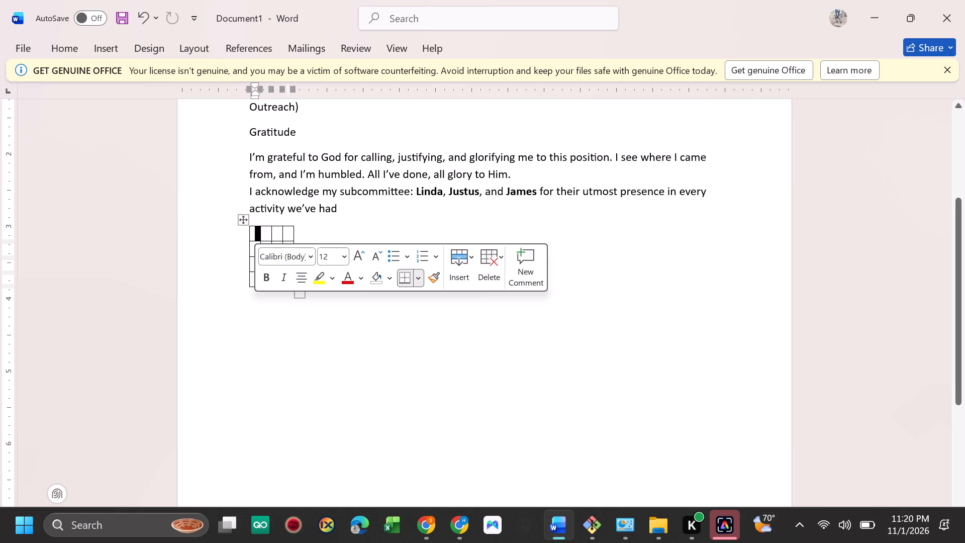
click(256, 234)
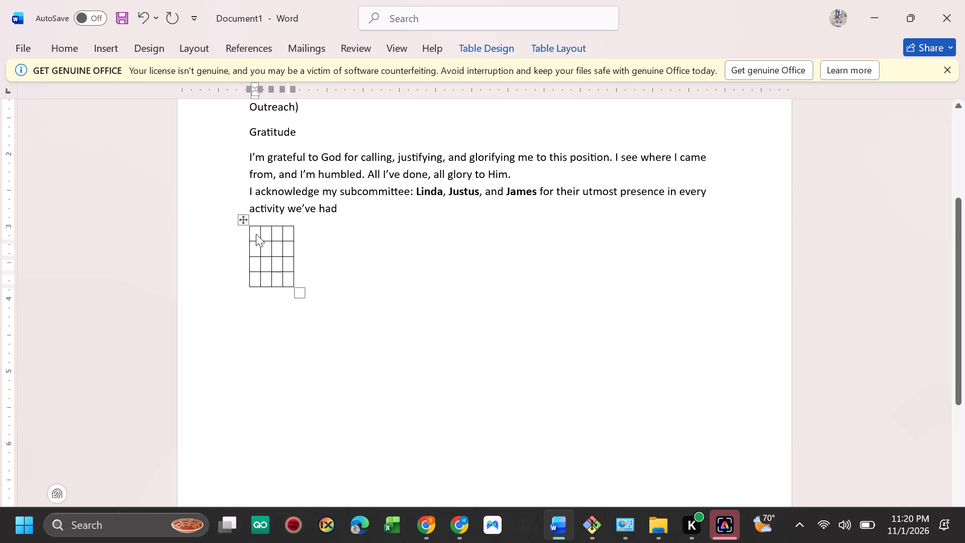
key(m)
key(BackSpace)
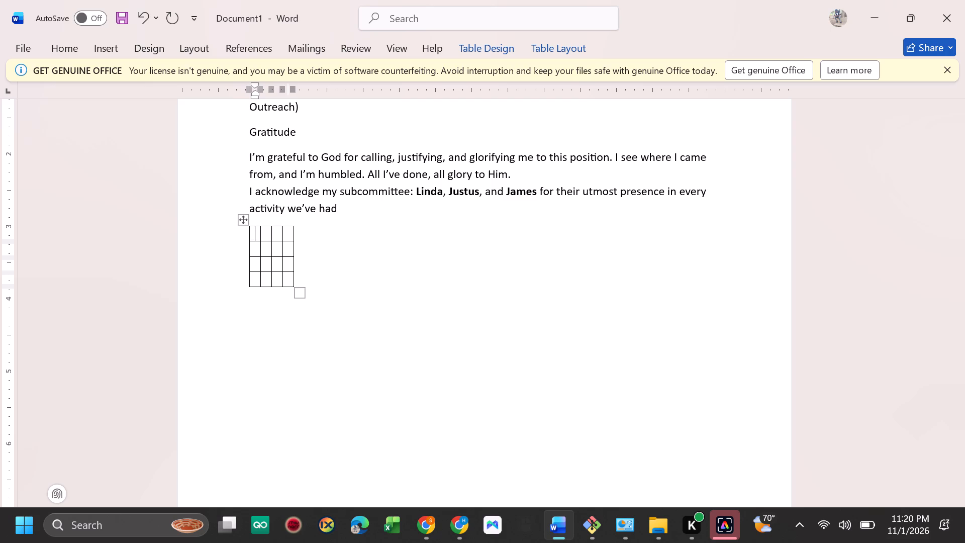
key(Down)
key(shift+m)
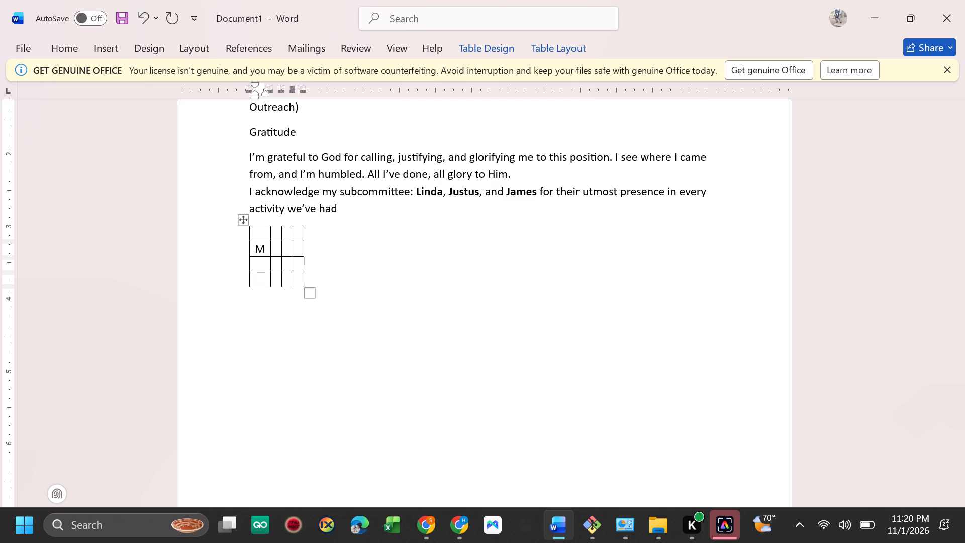
text(uth)
text(iga)
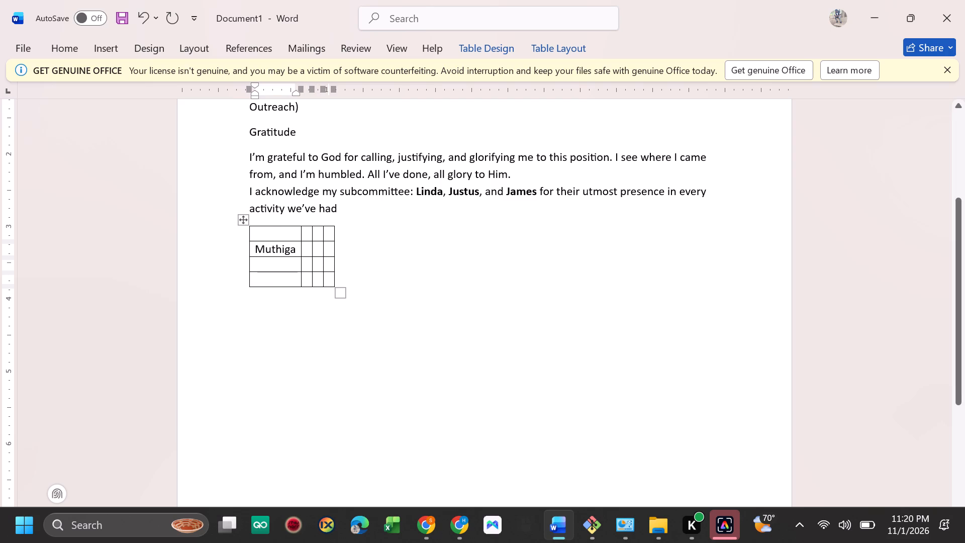
key(Down)
key(shift+k)
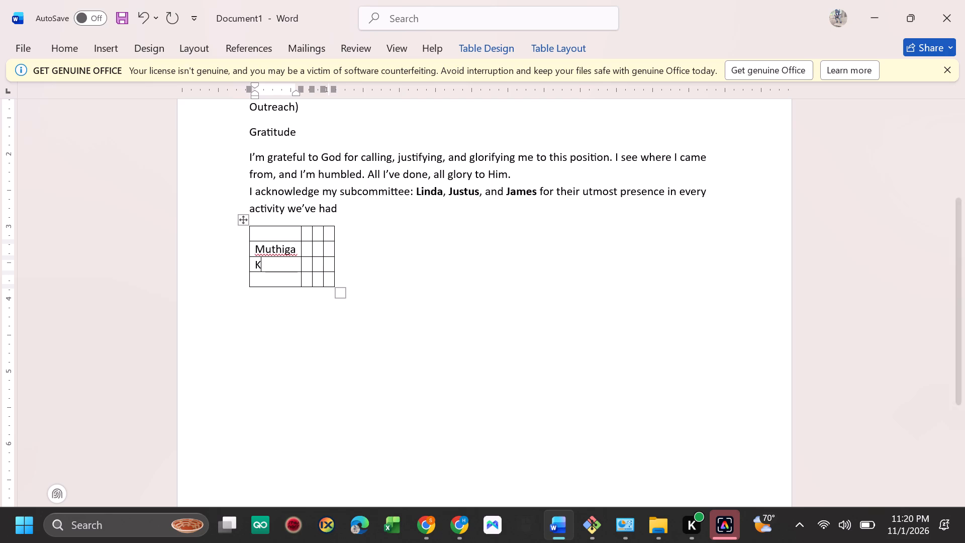
text(amak)
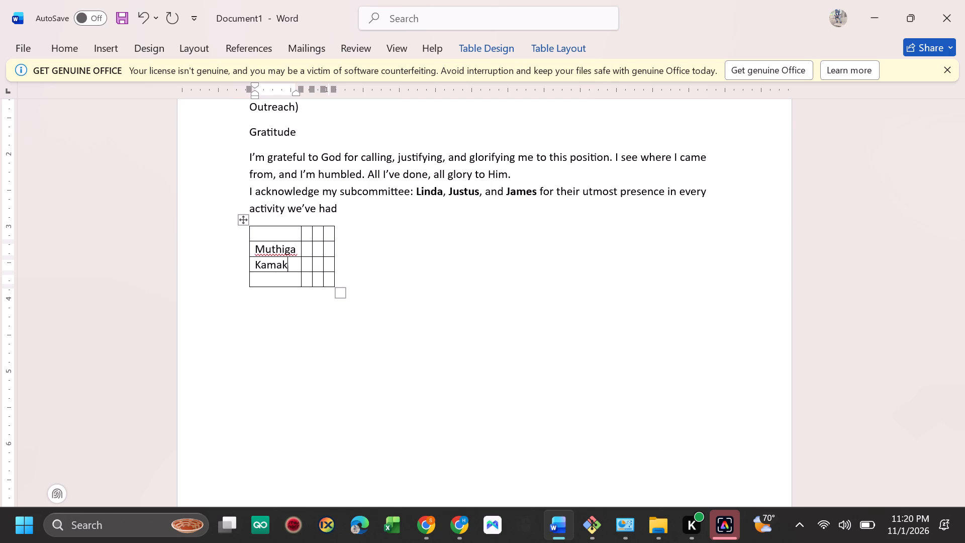
text(is)
key(Down)
text(Limuru)
Enter Attendees as the heading of the table's second column.
click(306, 233)
click(306, 233)
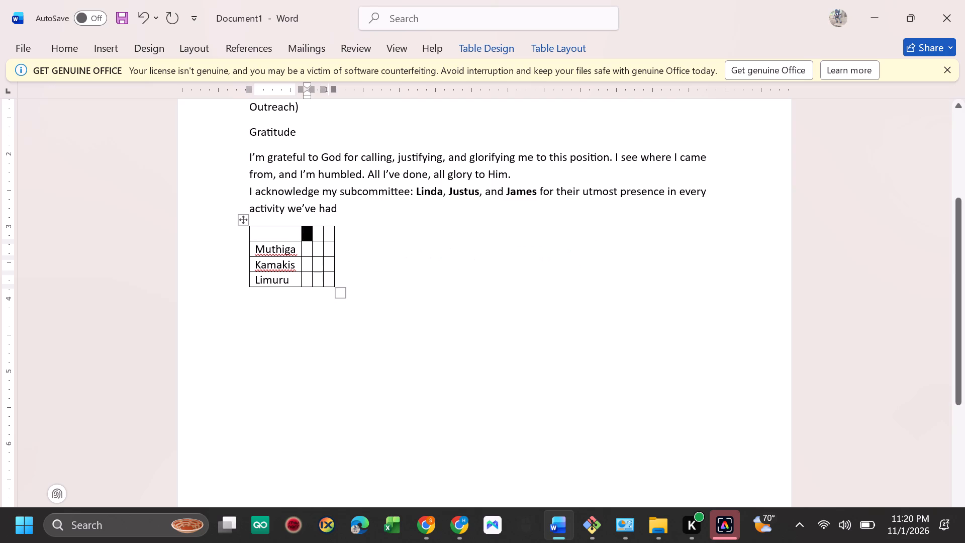
key(shift+m)
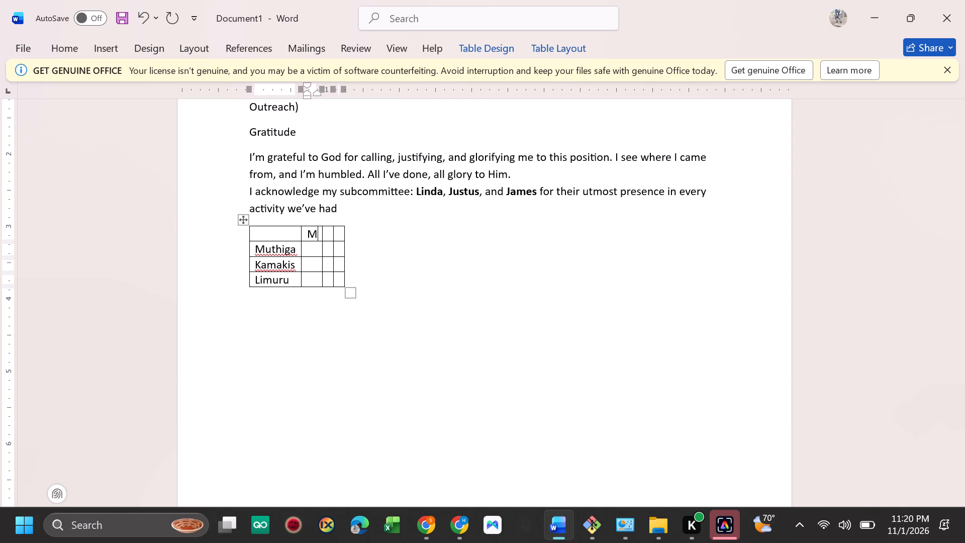
key(BackSpace)
text(Attende)
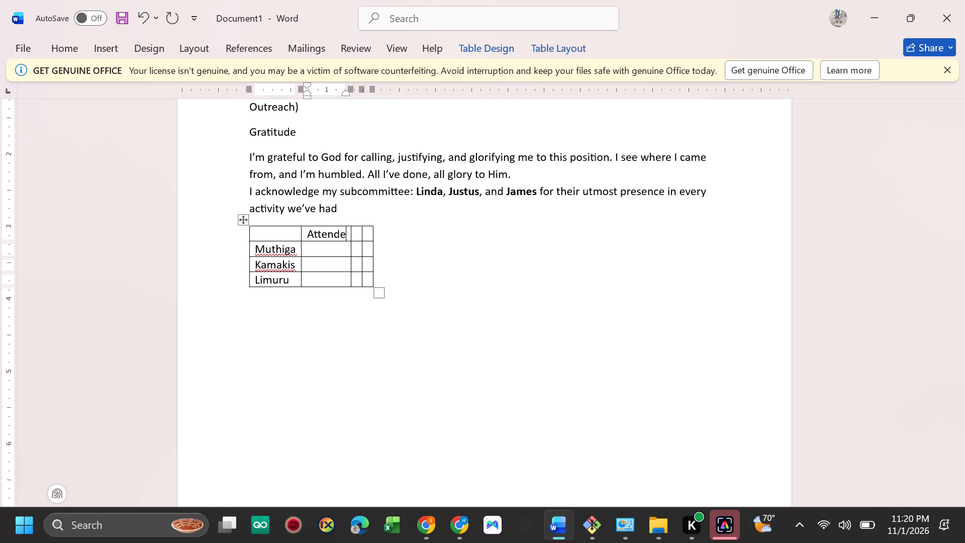
text(es)
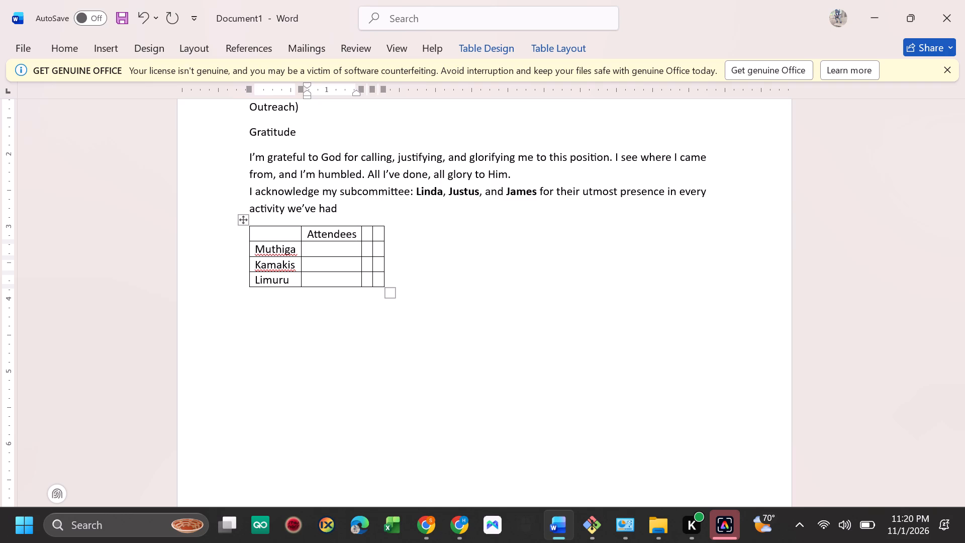
Enter a heading starting with People in the top cell of the table's third column.
key(Right)
text(Peop)
text(le)
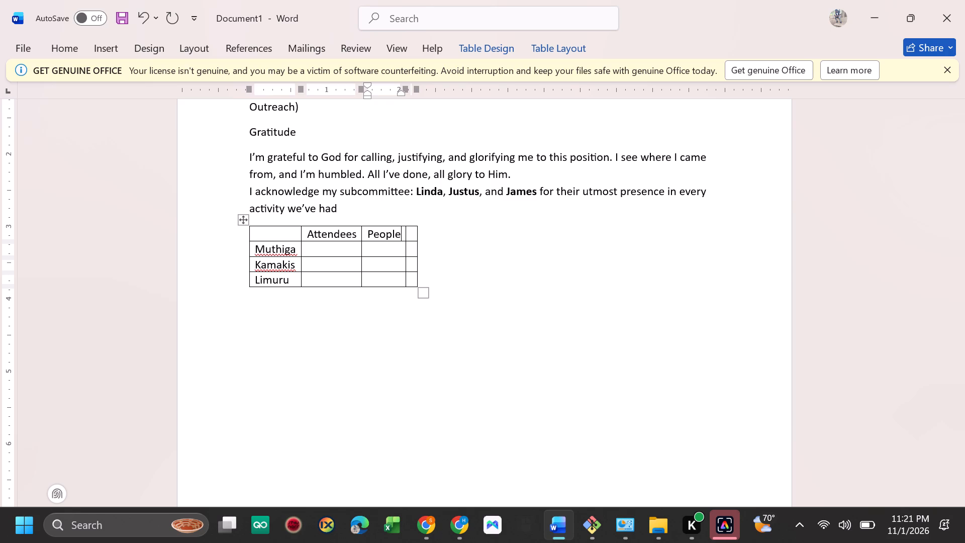
key(Down)
key(Up)
key(space)
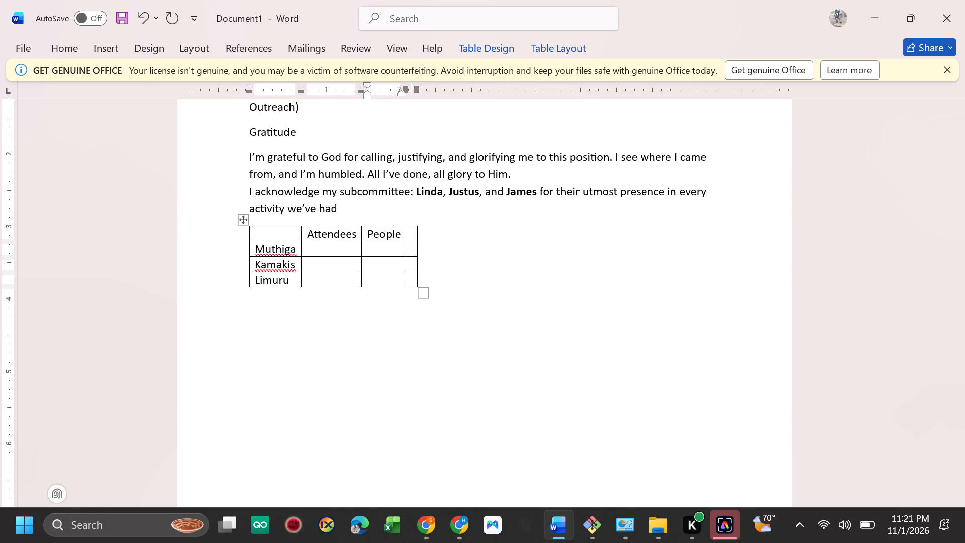
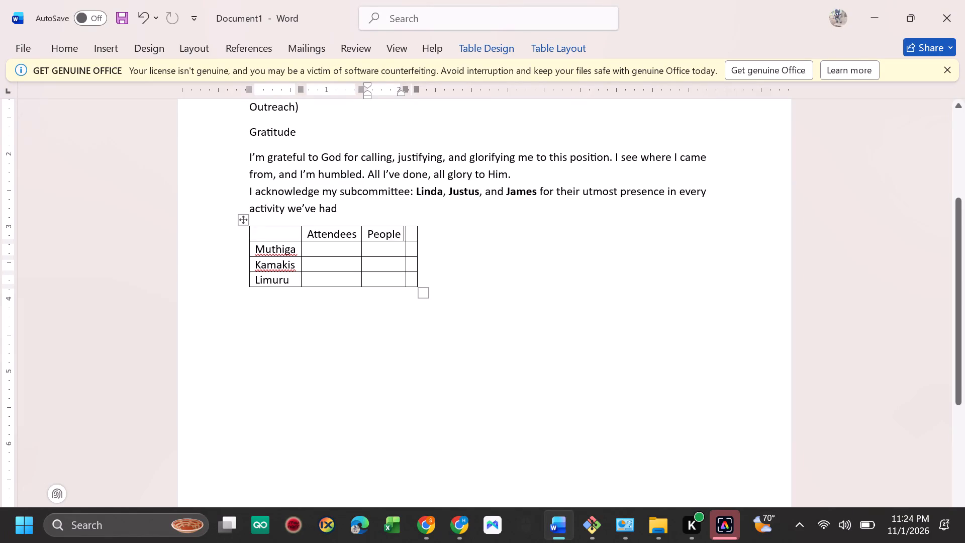
Replace the Attendees heading in the table's second column with Missioners.
click(355, 234)
key(BackSpace)
key(BackSpace)
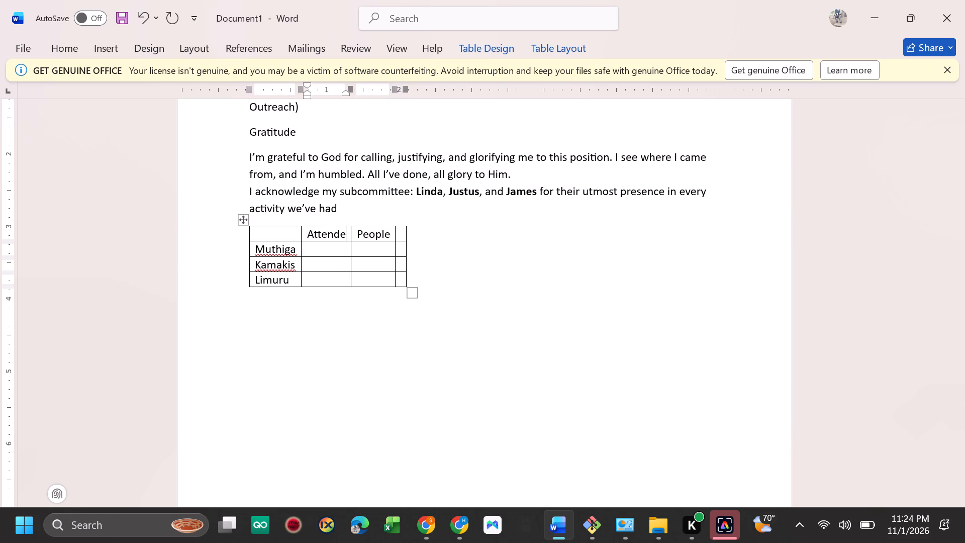
key(BackSpace)
key(BackSpace)
key(BackSpace)
key(BackSpace)
key(BackSpace)
key(BackSpace)
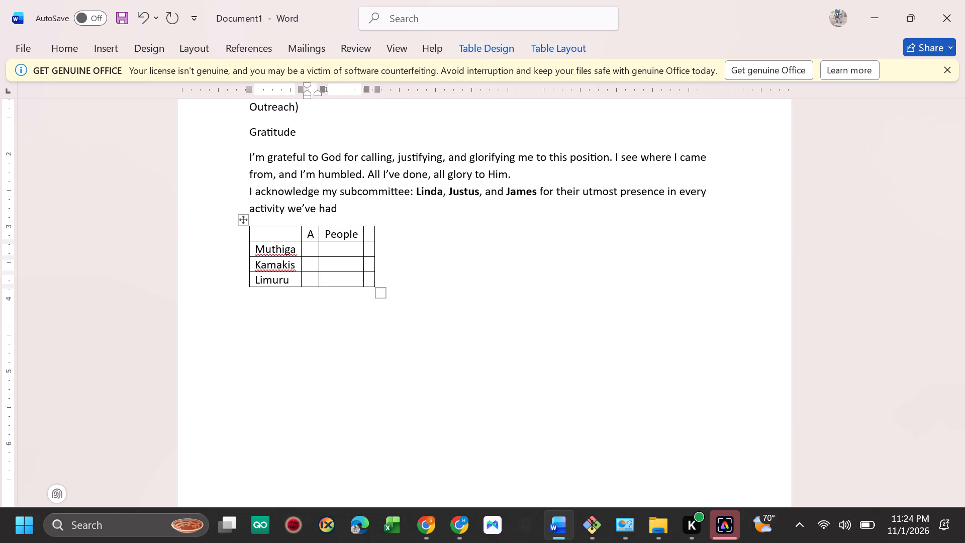
key(BackSpace)
text(Mi)
text(ssions)
key(BackSpace)
text(er)
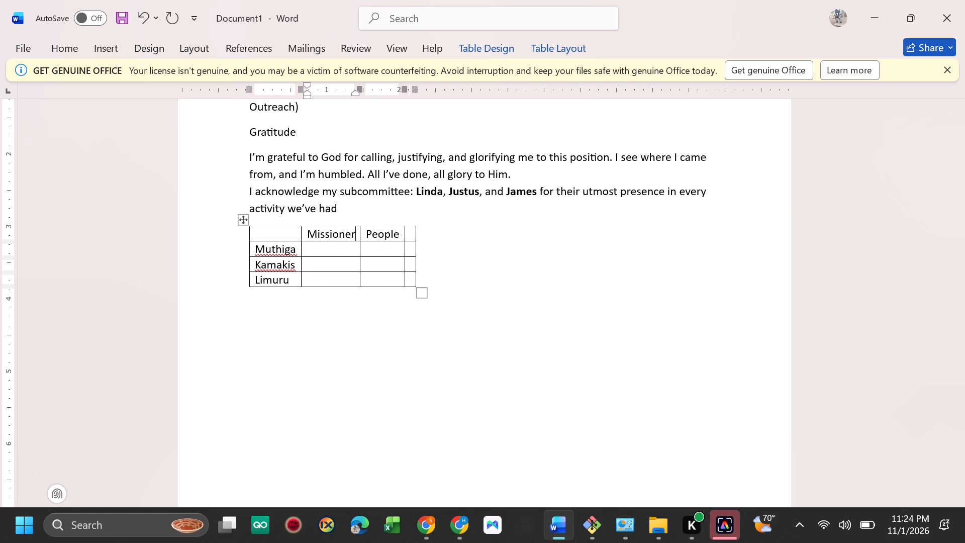
key(s)
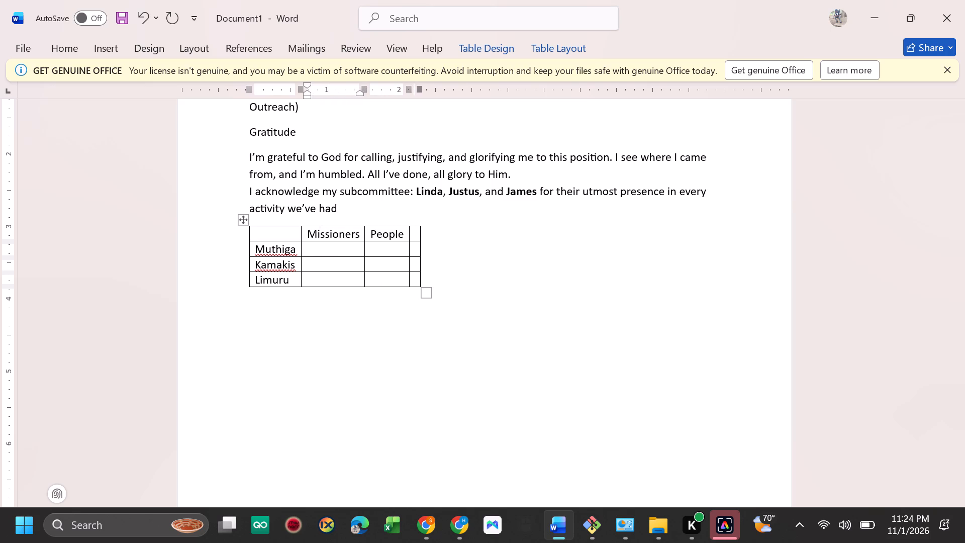
Complete the third column's heading so that it reads People reached to.
key(Right)
key(Right)
key(Right)
key(Right)
key(Right)
key(Right)
key(Right)
key(Right)
text(reached)
key(space)
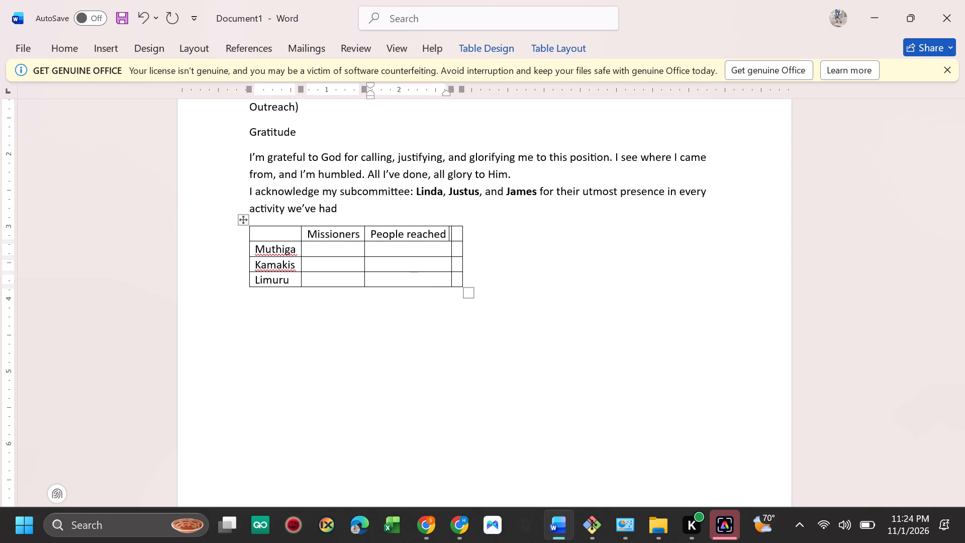
text(to)
Enter Number of saved Souls as the heading of the table's fourth column.
key(Right)
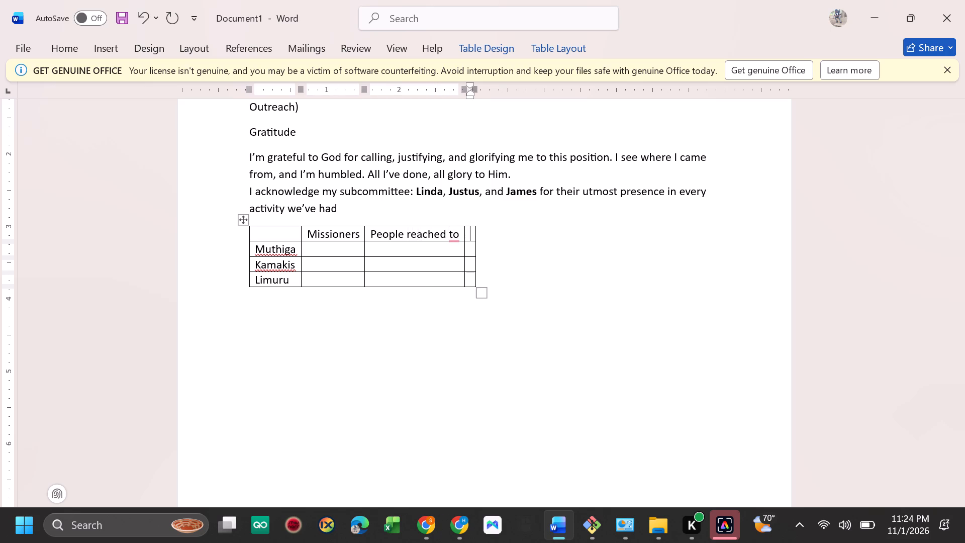
text(number of saved)
key(space)
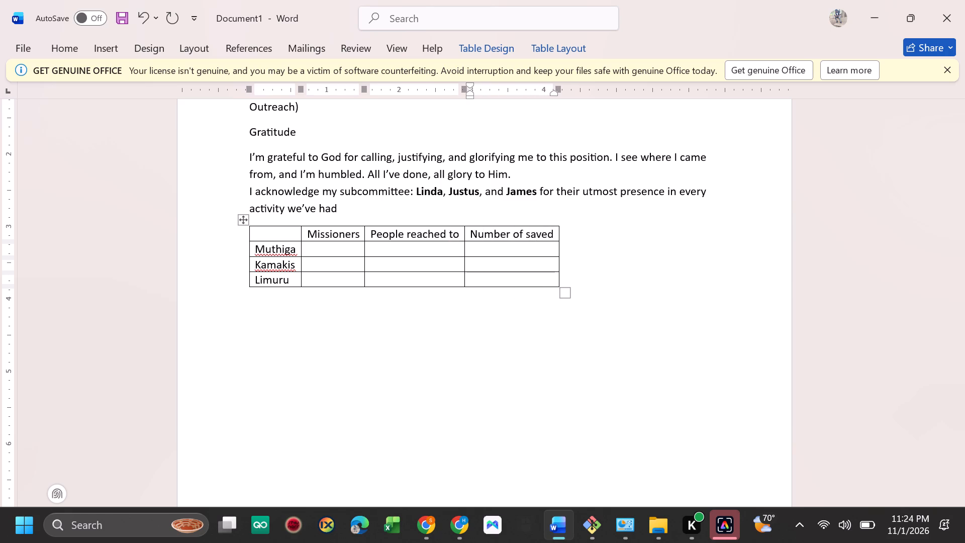
text(Sou)
text(ls)
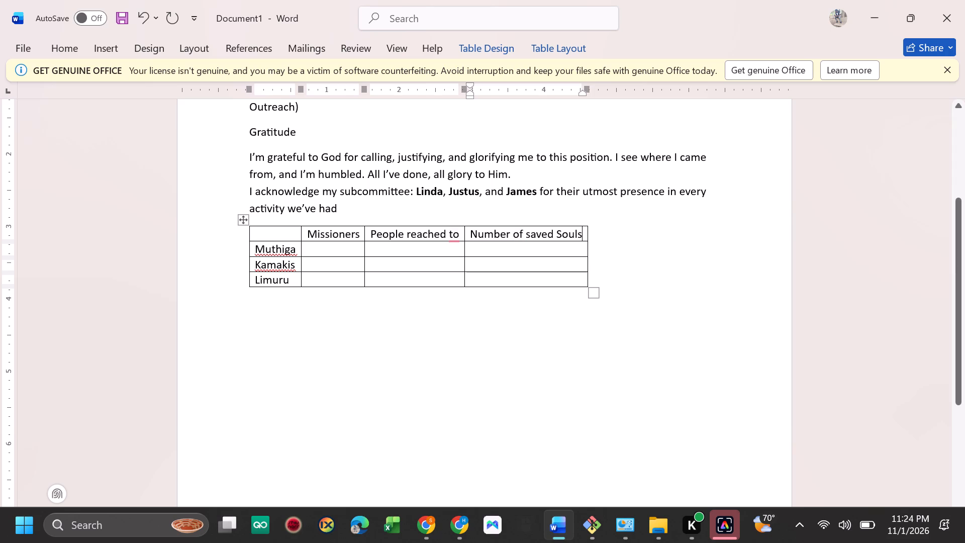
Place the cursor in the Missioners cell of the Muthiga row.
click(343, 250)
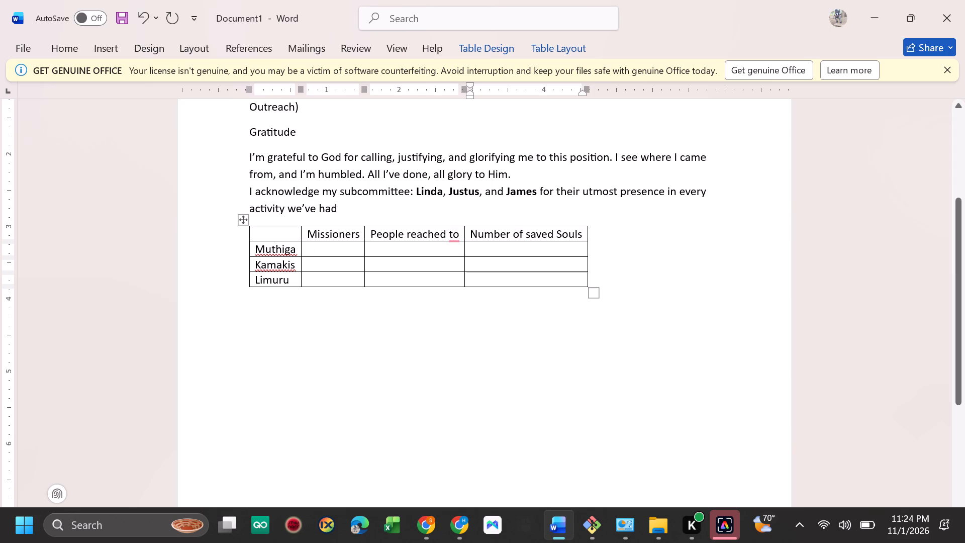
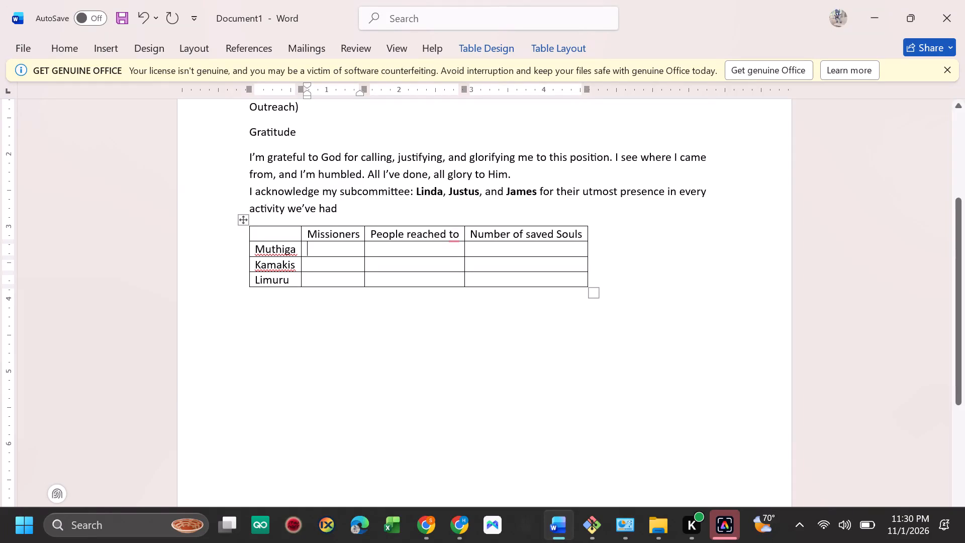
Switch to Adobe Express Photos and close the window showing the Agile Software Development page image.
click(722, 527)
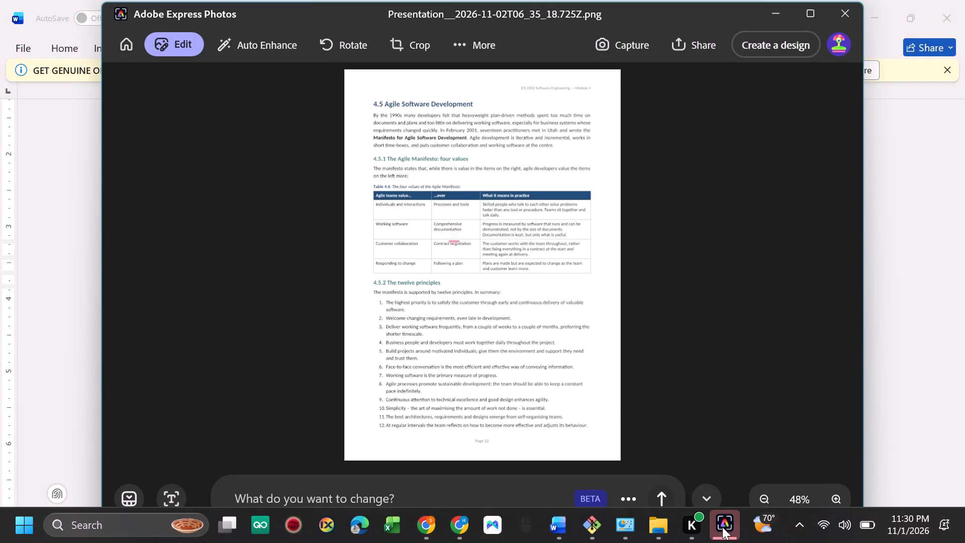
click(844, 18)
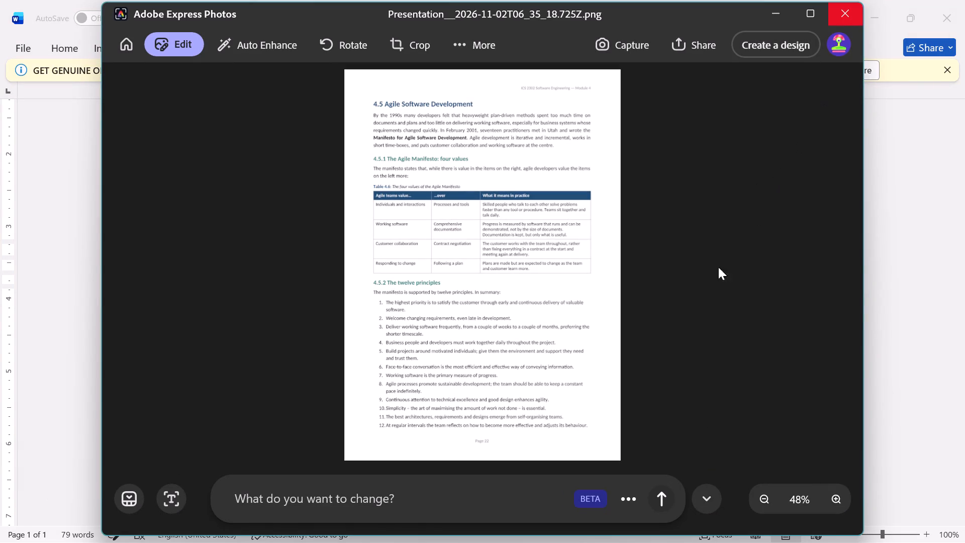